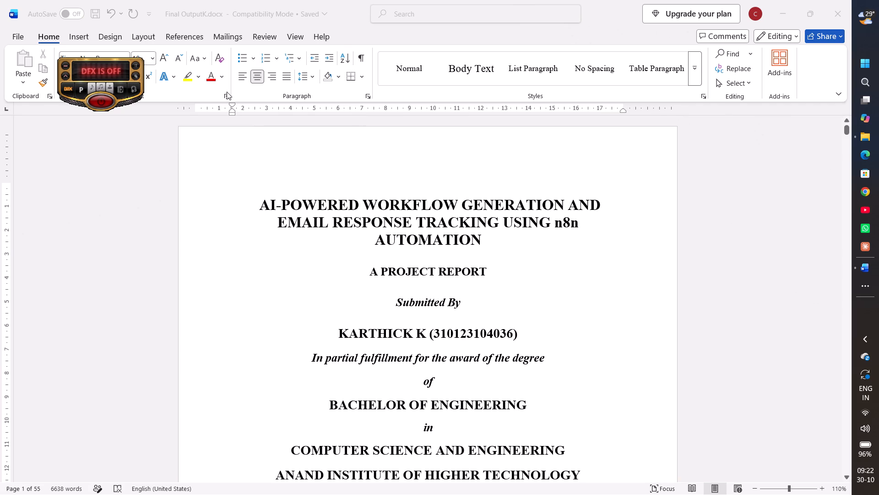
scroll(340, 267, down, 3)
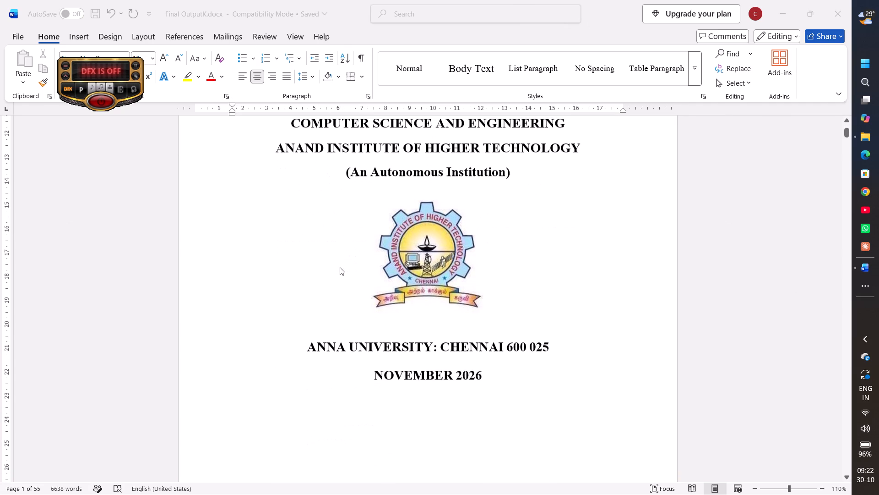
Look through the project report from the title page past the bonafide certificate and acknowledgement to the discussion on page 29.
scroll(340, 267, down, 2)
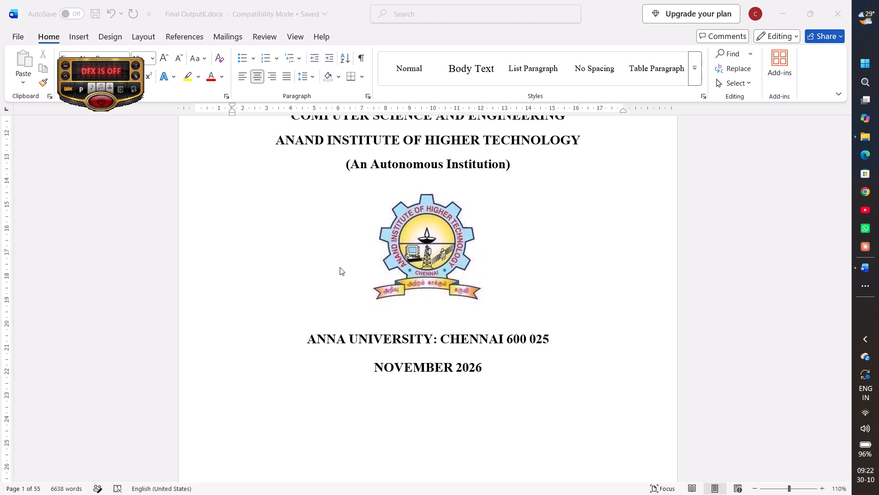
scroll(416, 273, down, 5)
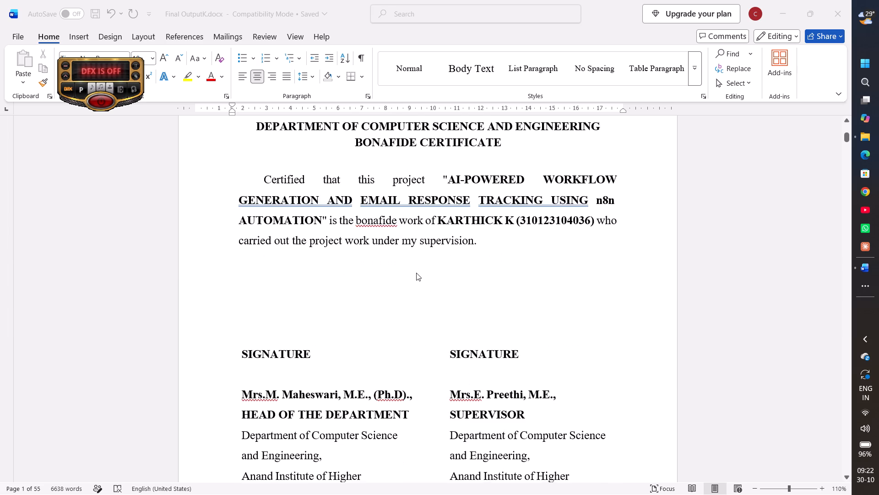
scroll(416, 273, down, 3)
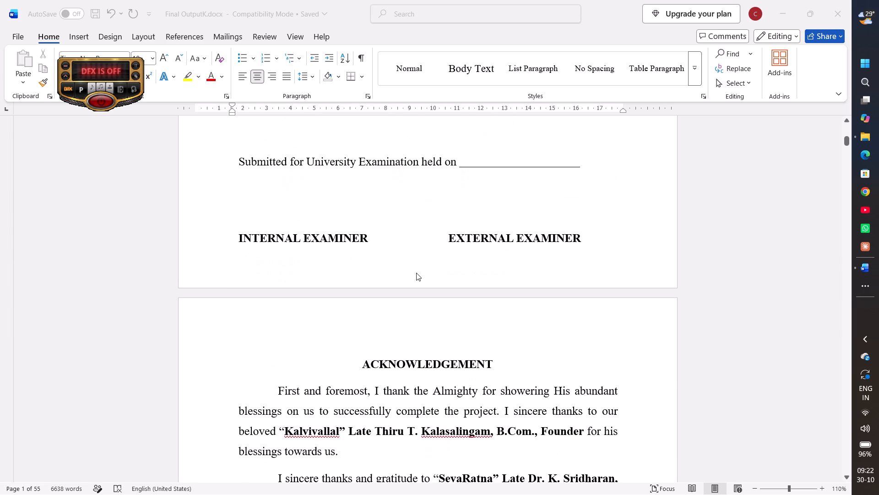
scroll(416, 273, down, 17)
scroll(416, 273, down, 10)
Review the report backwards from the Chapter 7 results and Table 7.1 through the Table 6.1 test cases to the Chapter 6 testing types.
scroll(416, 273, up, 4)
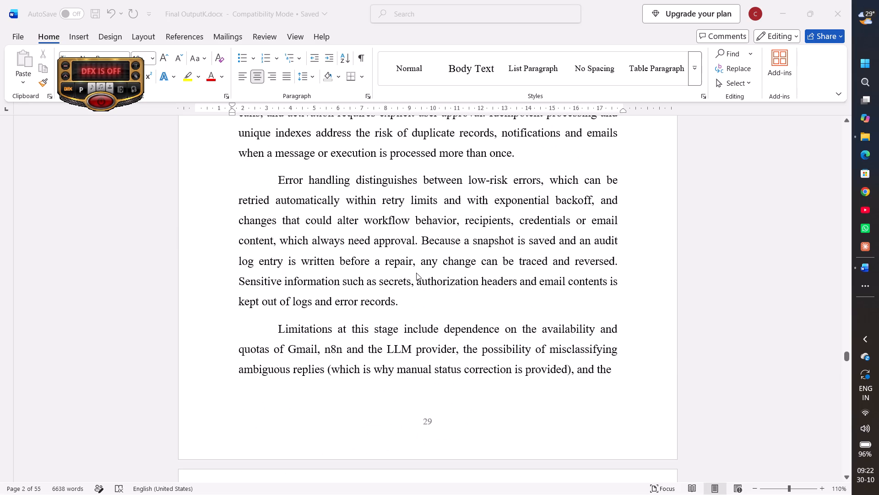
scroll(416, 273, up, 6)
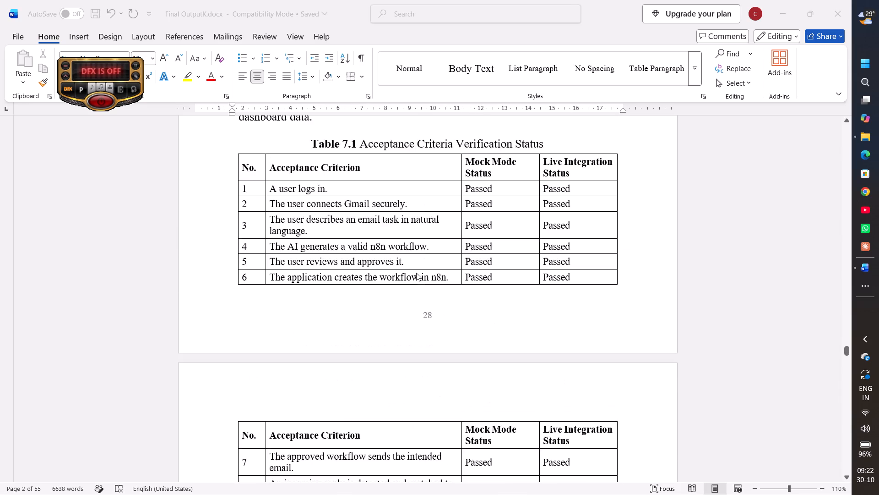
scroll(416, 273, up, 6)
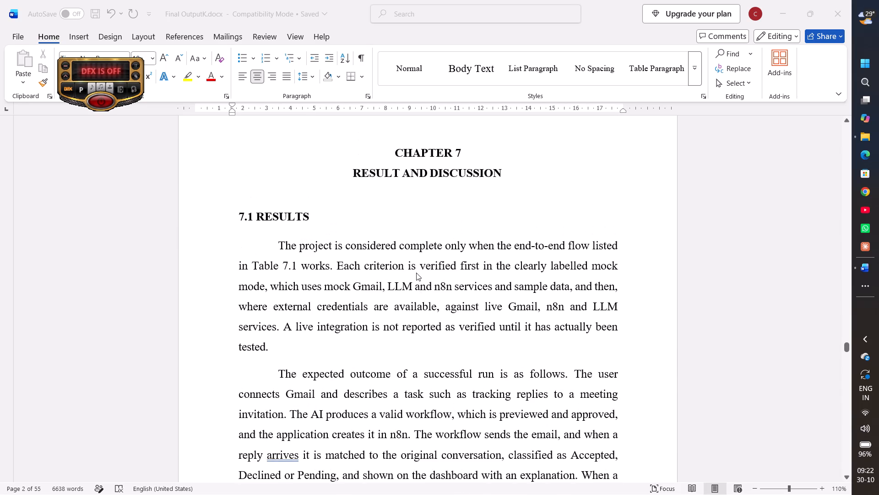
scroll(416, 273, up, 5)
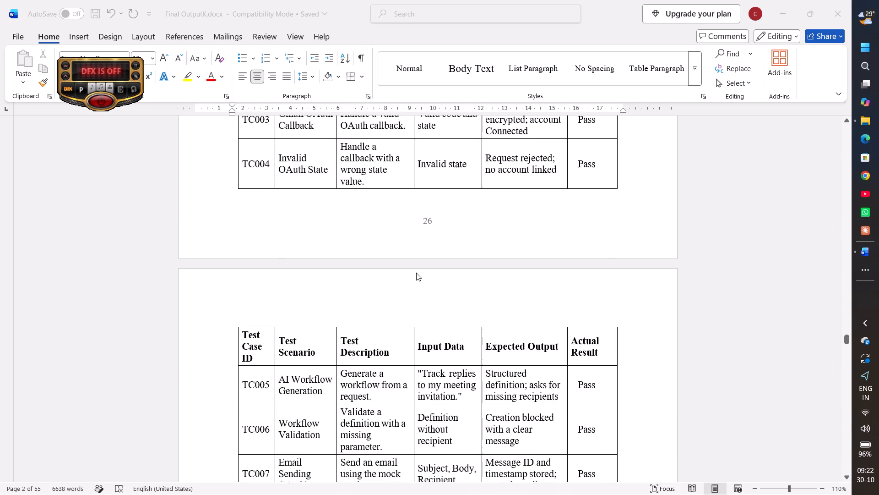
scroll(416, 273, up, 5)
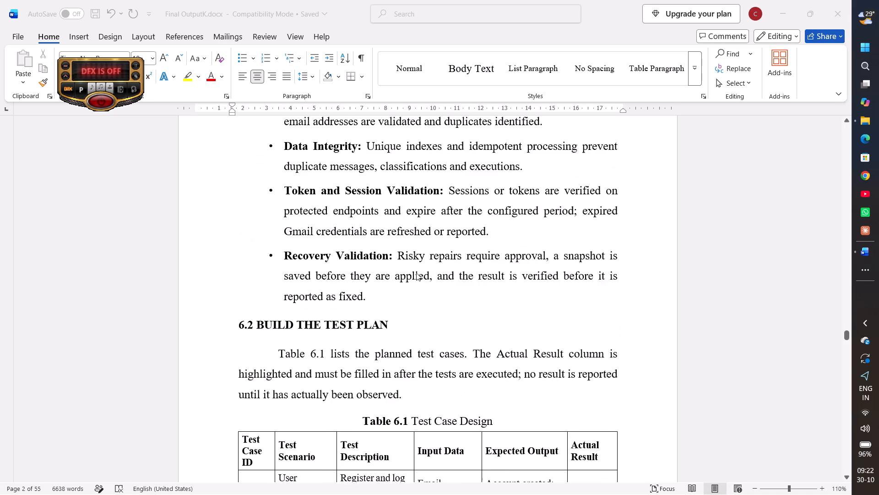
scroll(416, 273, up, 3)
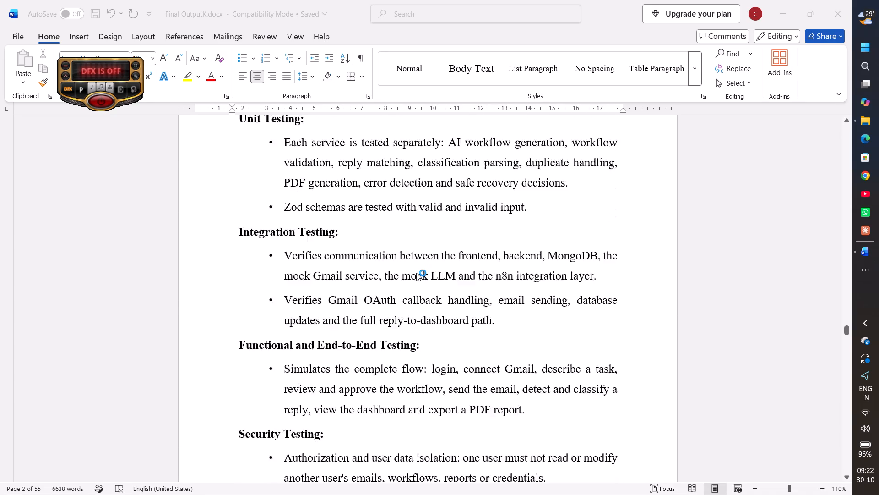
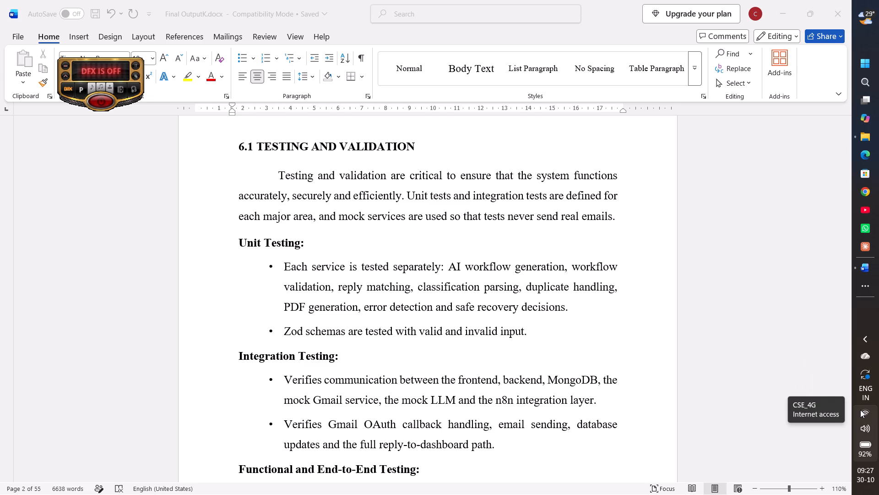
Shift the hanging indent of the first Unit Testing bullet in section 6.1 slightly closer to its bullet mark.
click(478, 211)
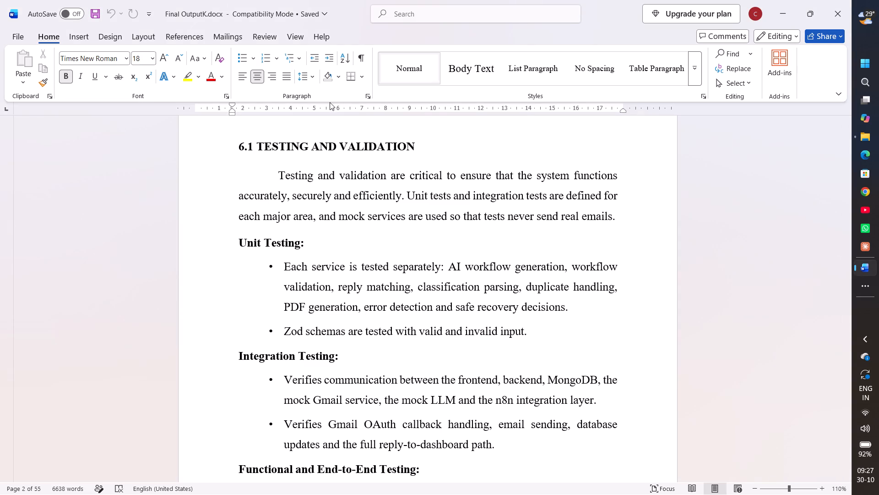
click(285, 265)
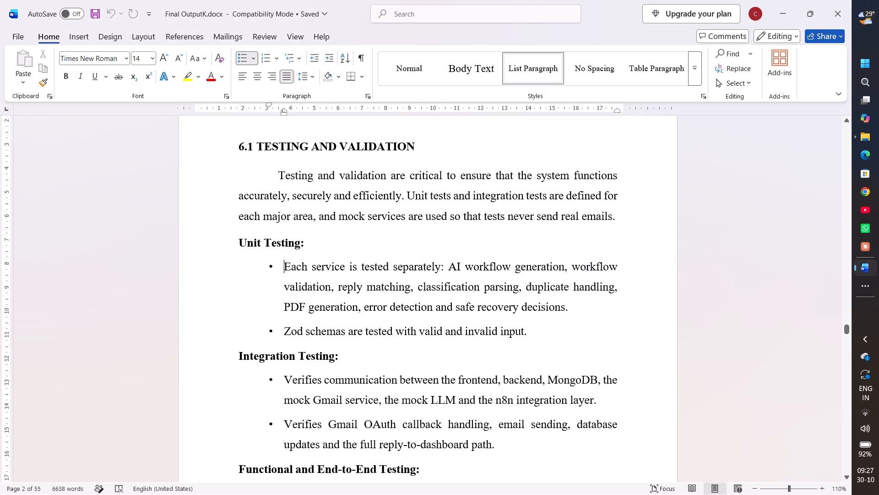
click(283, 115)
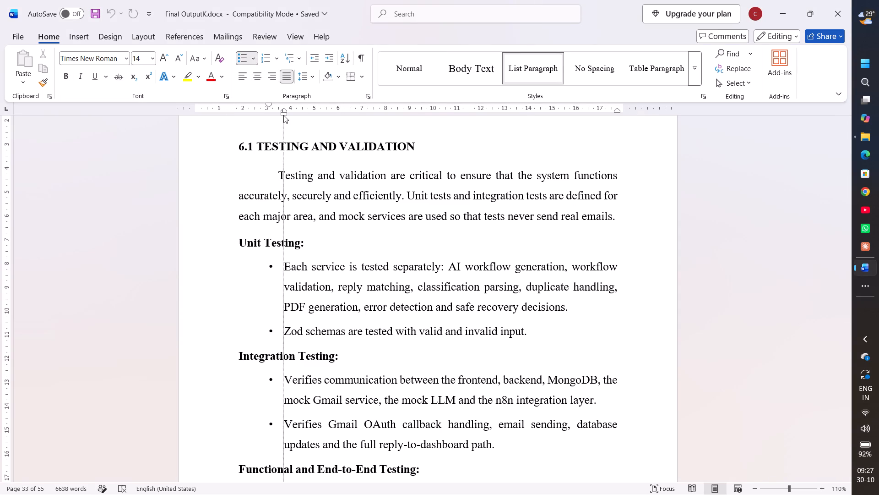
click(283, 108)
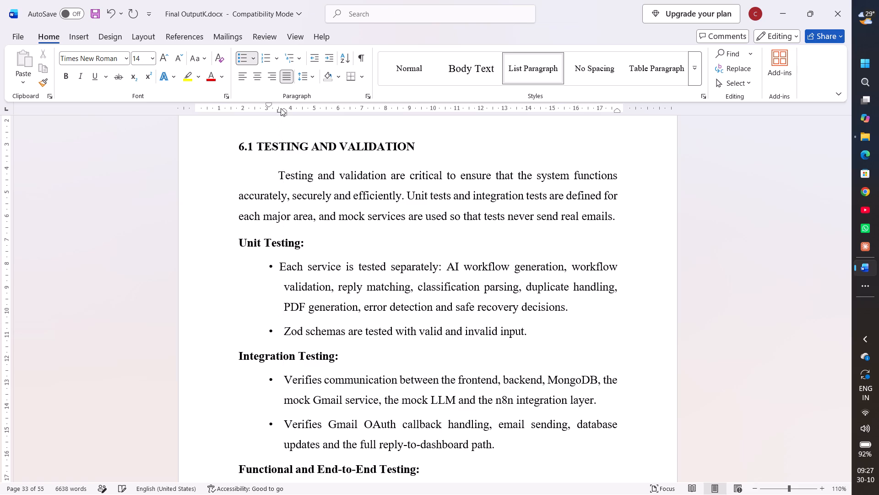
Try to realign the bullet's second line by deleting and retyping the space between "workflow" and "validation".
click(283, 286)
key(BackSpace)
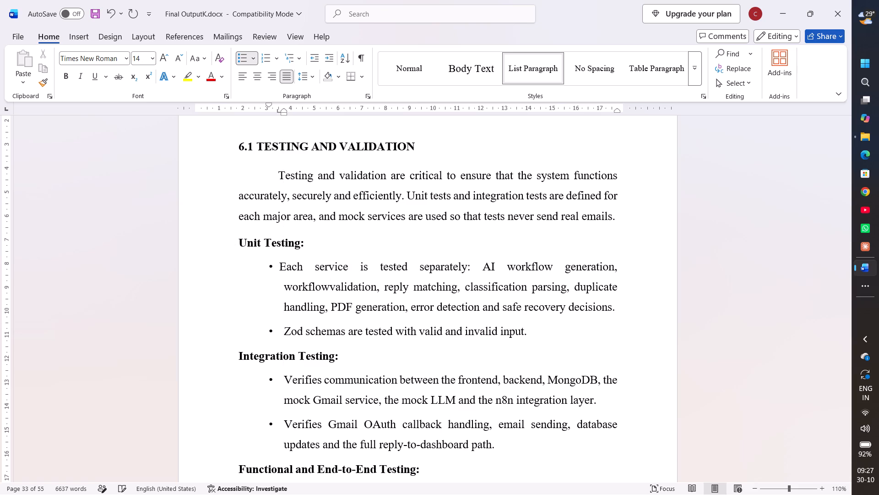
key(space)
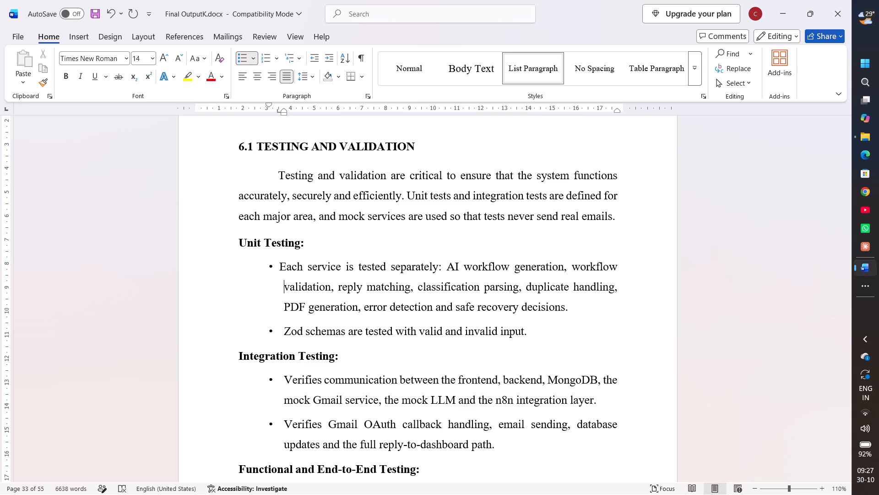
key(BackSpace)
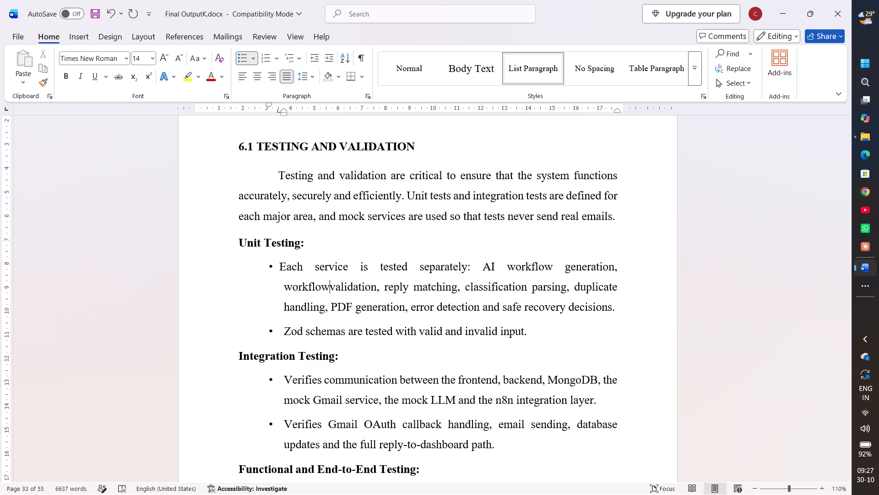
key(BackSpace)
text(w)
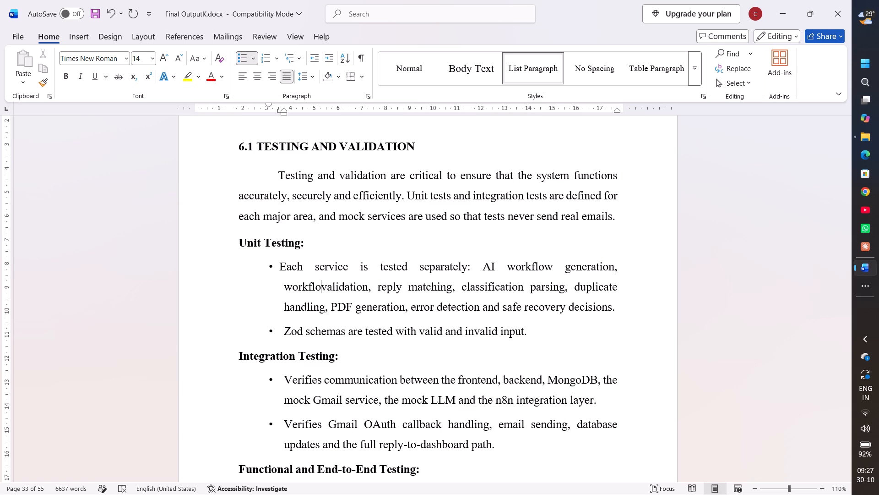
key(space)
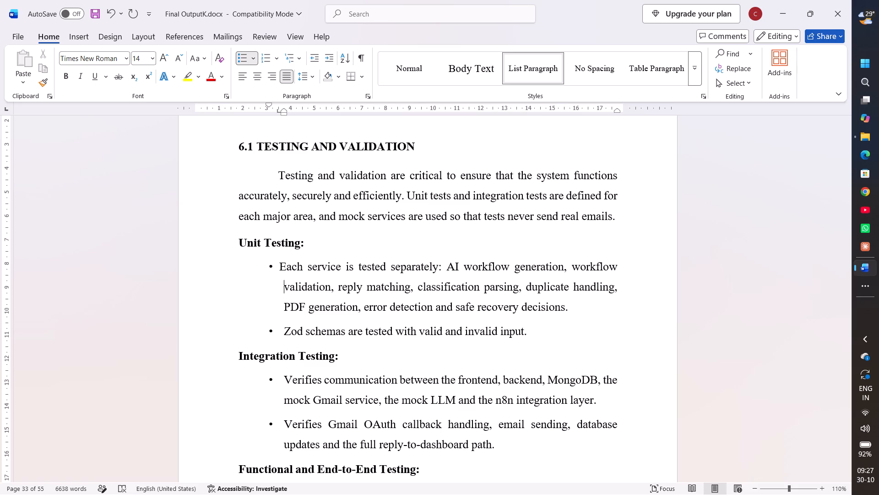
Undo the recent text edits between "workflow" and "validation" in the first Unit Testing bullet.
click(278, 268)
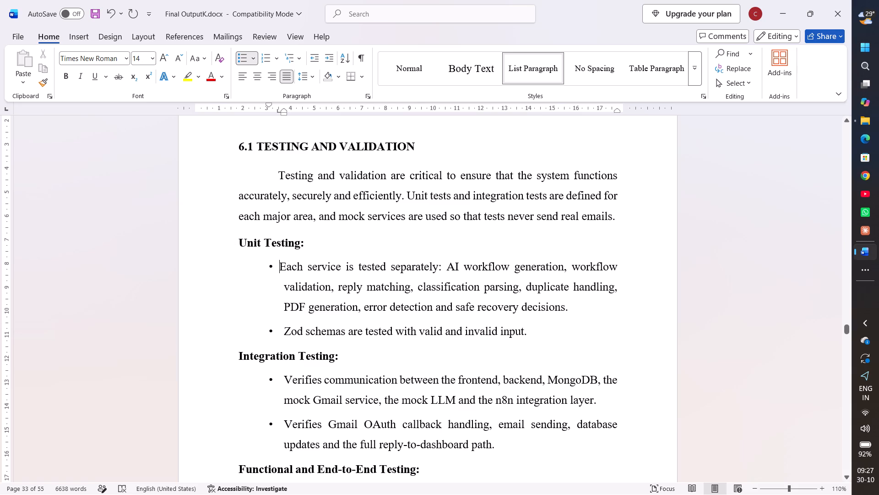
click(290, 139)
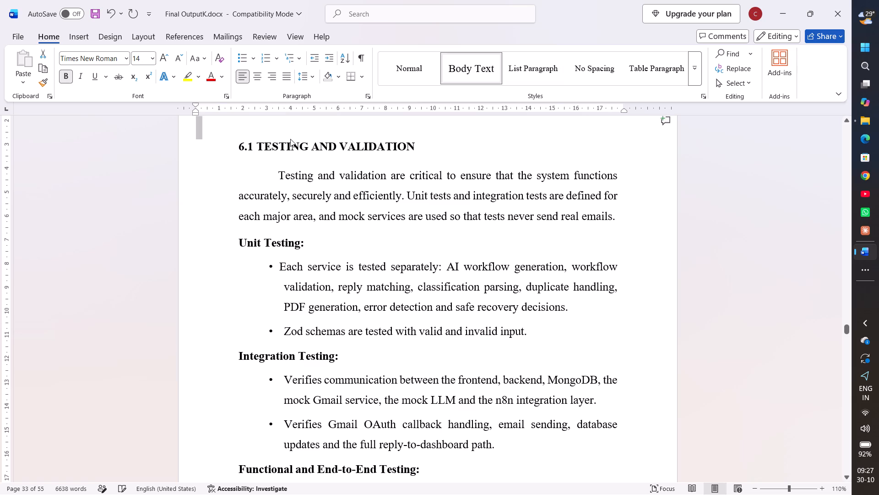
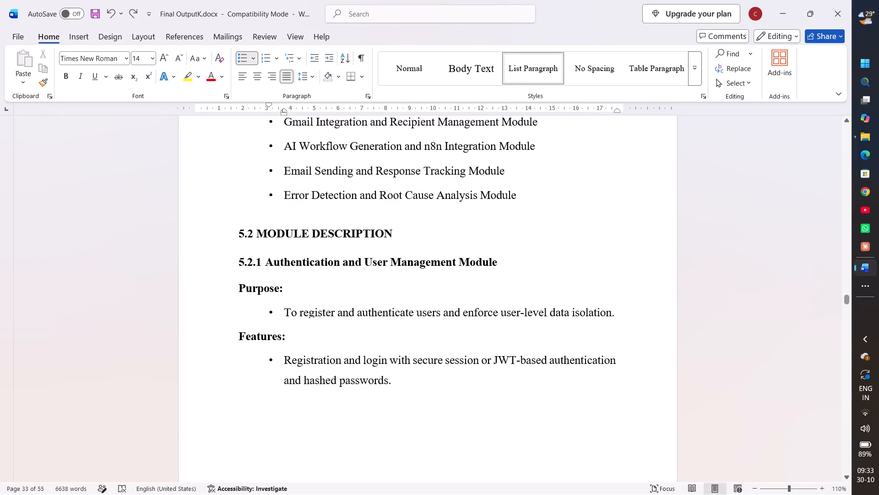
Review the report from the section 5.2 module descriptions through to the Chapter 8 User Manual installation steps.
scroll(400, 344, down, 2)
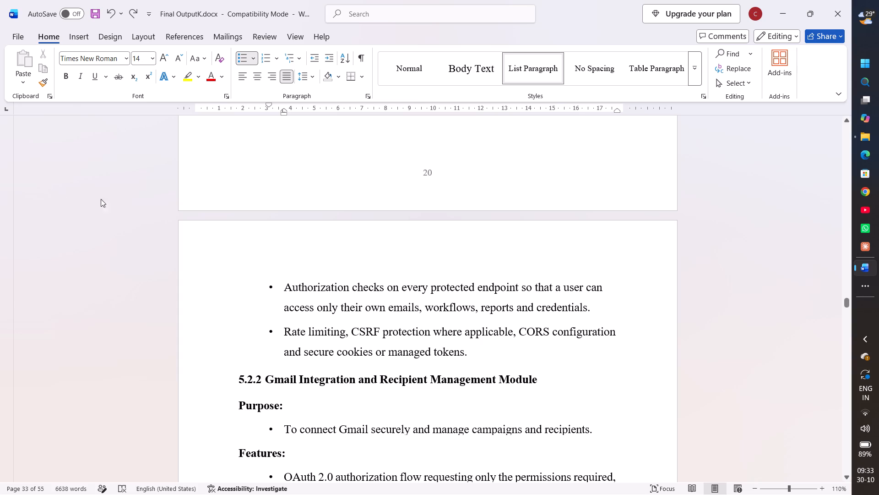
scroll(299, 242, down, 13)
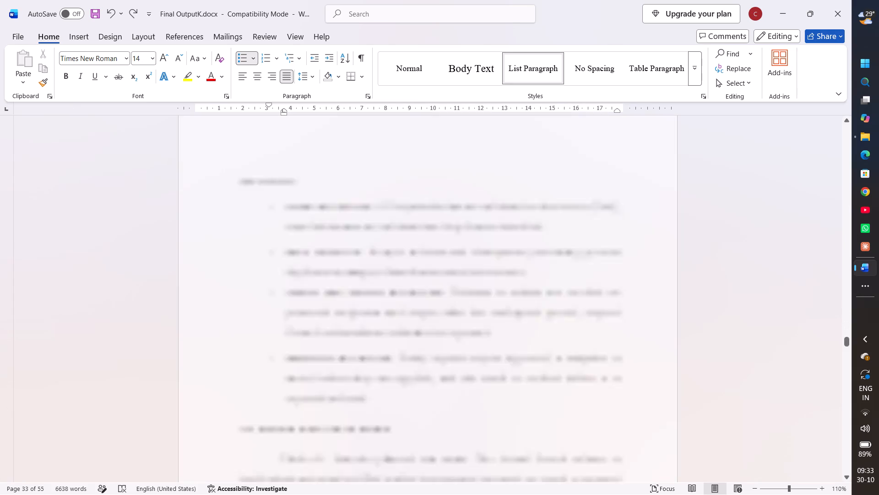
scroll(299, 242, down, 6)
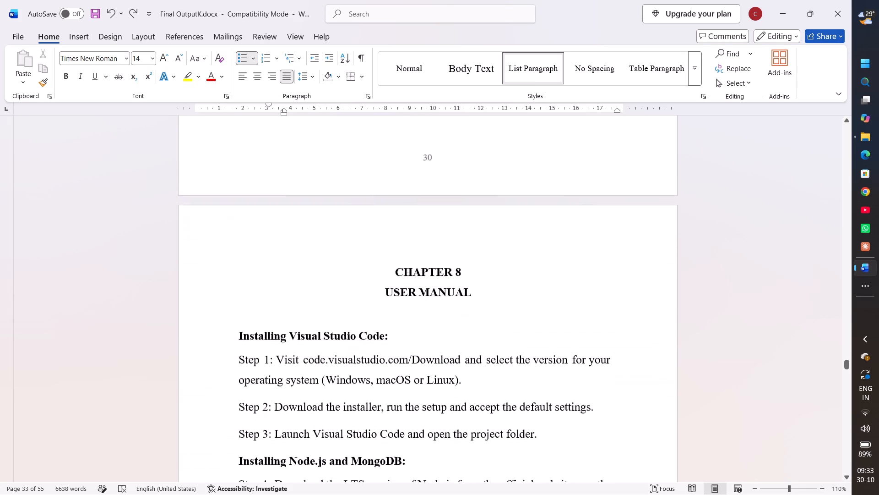
scroll(299, 242, down, 3)
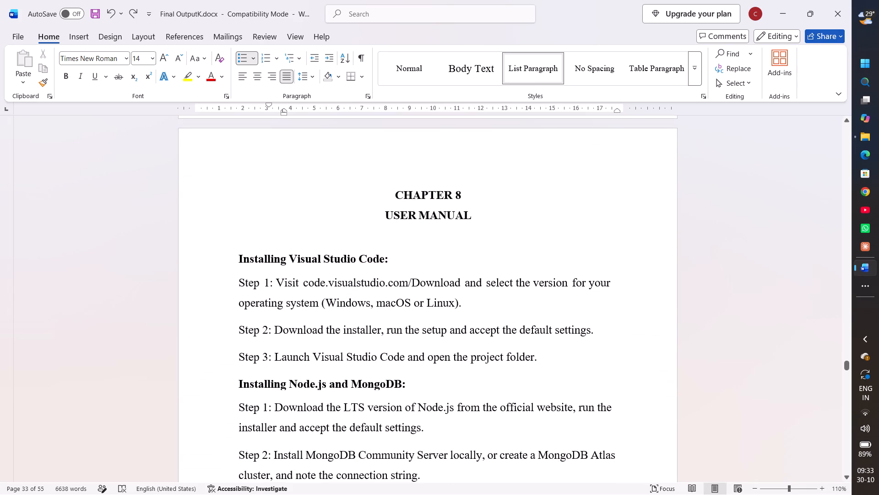
scroll(299, 242, down, 4)
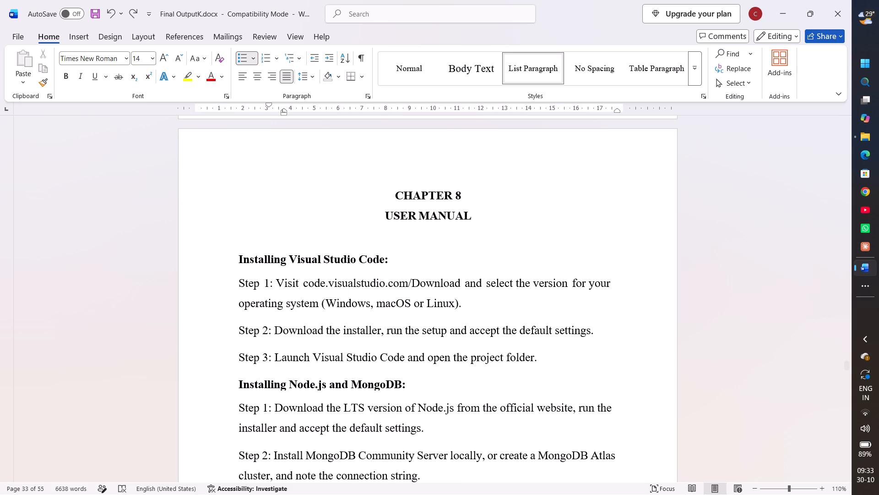
Insert a blank page after the paragraph ending "addressed in the future enhancements.", just before Chapter 8.
scroll(299, 242, up, 1)
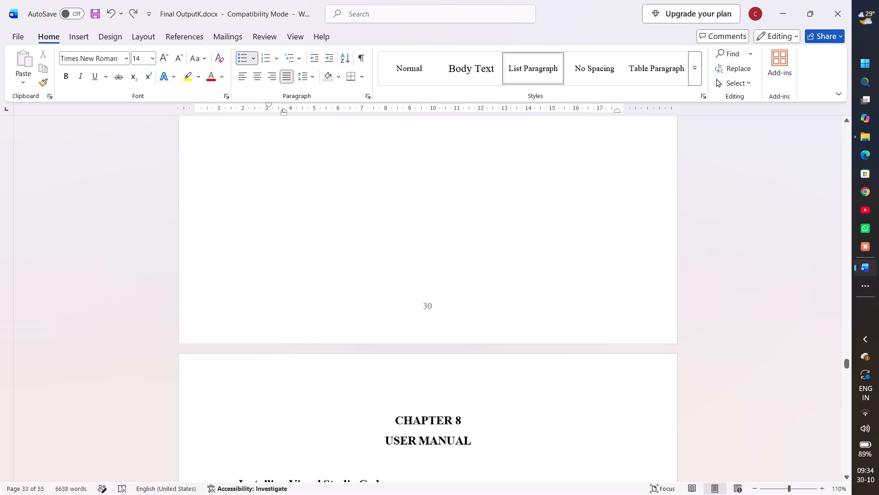
click(340, 198)
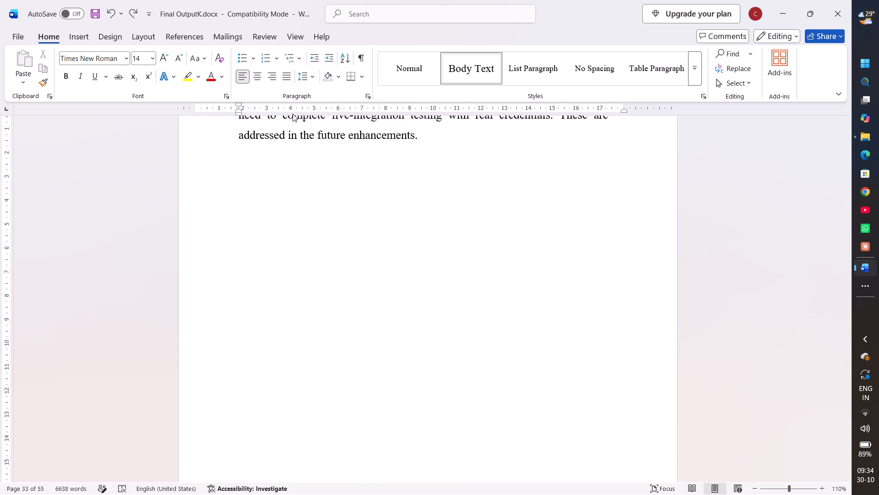
click(426, 131)
click(5, 41)
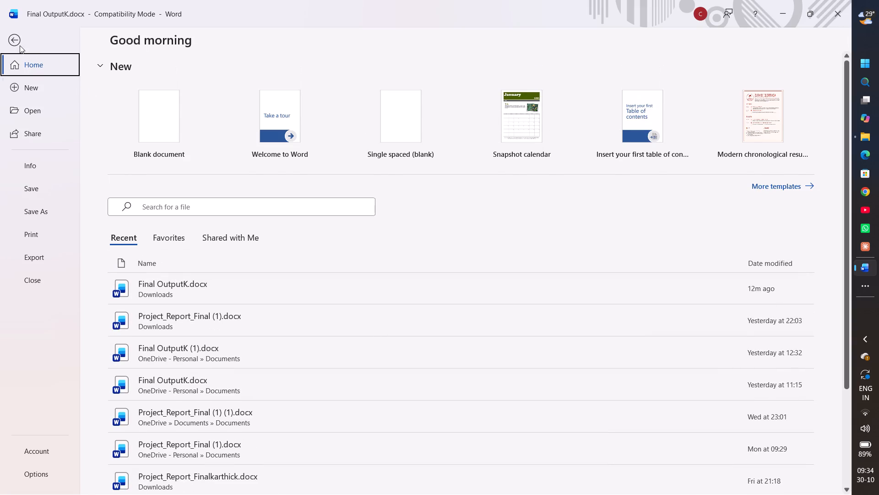
click(16, 43)
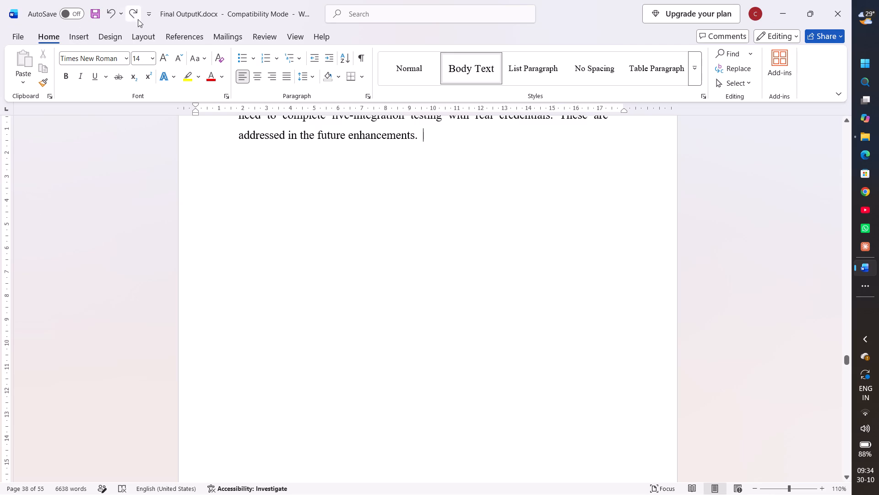
click(140, 40)
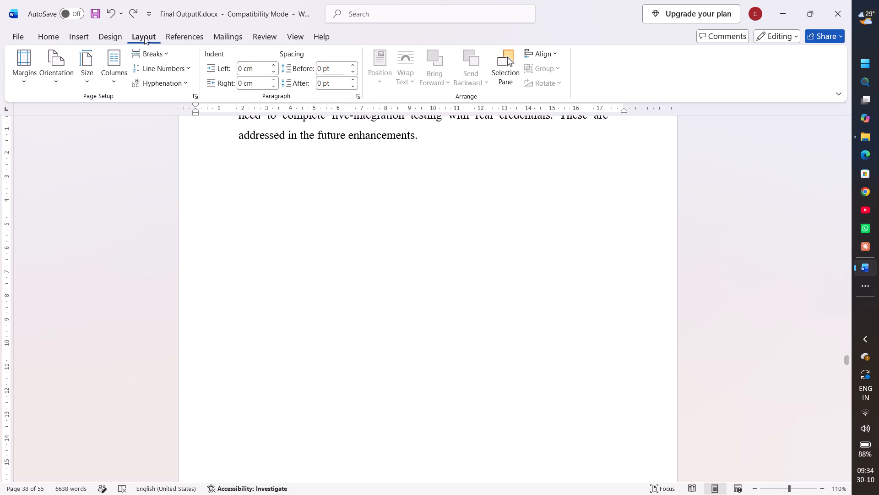
click(86, 41)
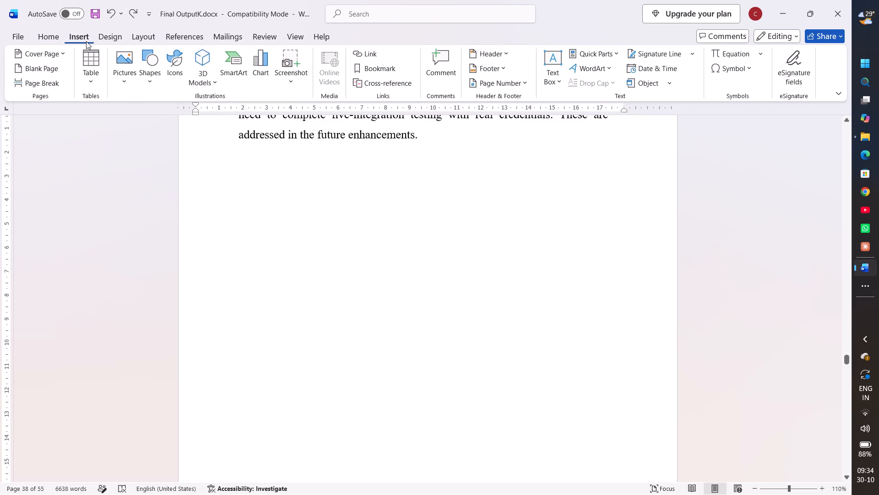
click(53, 69)
Add two empty paragraphs below the closing text, before the Chapter 8 User Manual heading.
scroll(239, 202, down, 6)
scroll(239, 202, up, 1)
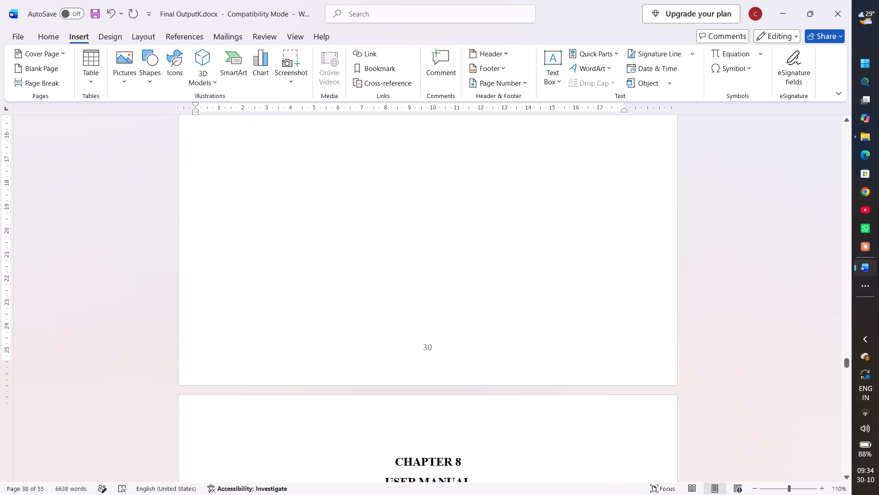
click(315, 275)
click(360, 321)
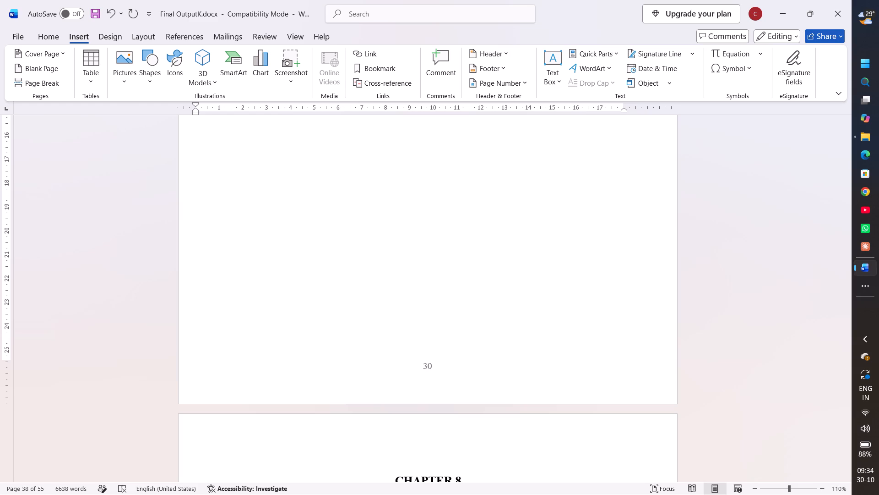
scroll(357, 348, down, 1)
click(414, 251)
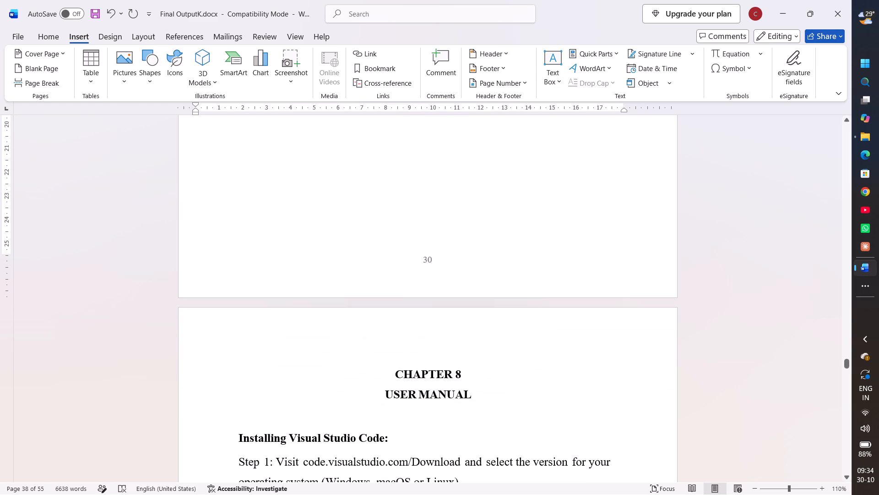
key(Return)
key(Return)
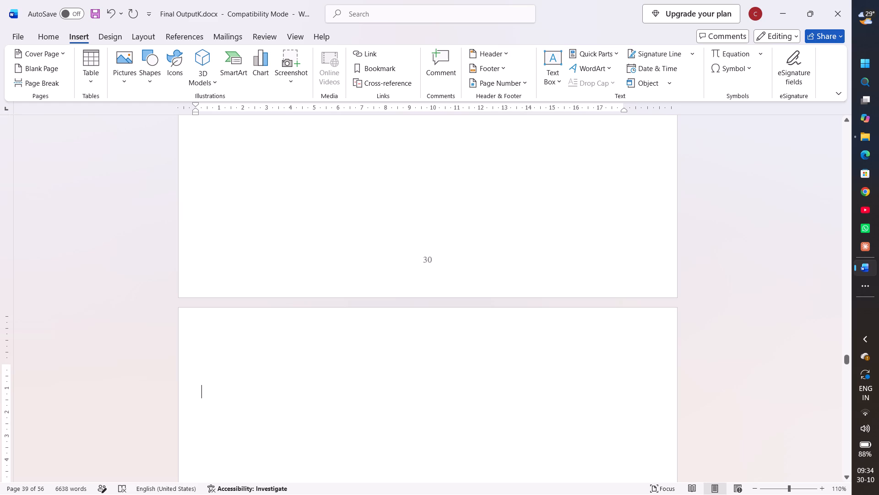
Check the page flow from the Limitations paragraph through the empty pages to the Chapter 8 heading.
key(Down)
key(Down)
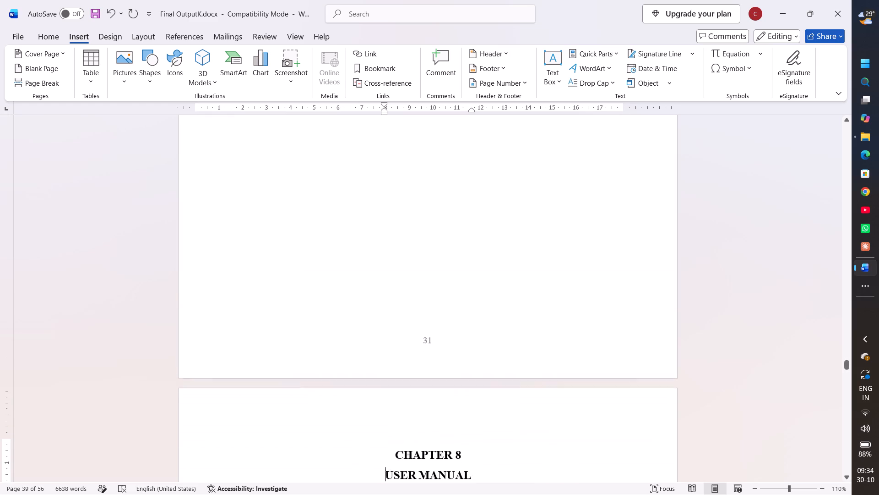
key(Up)
key(Up)
key(Up)
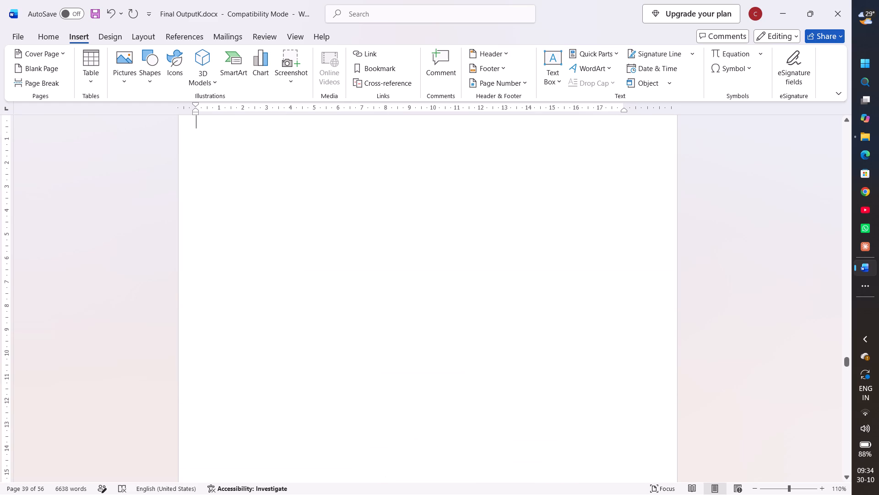
key(Up)
key(Up)
key(Up)
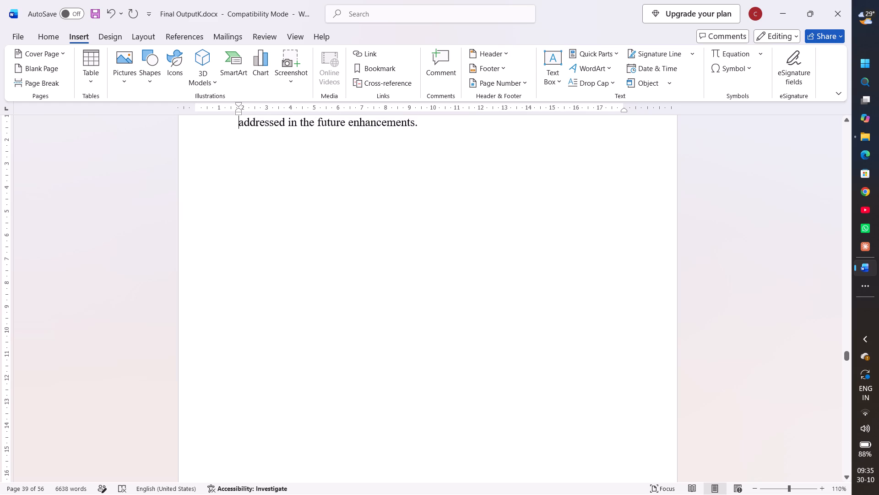
key(Up)
key(Up)
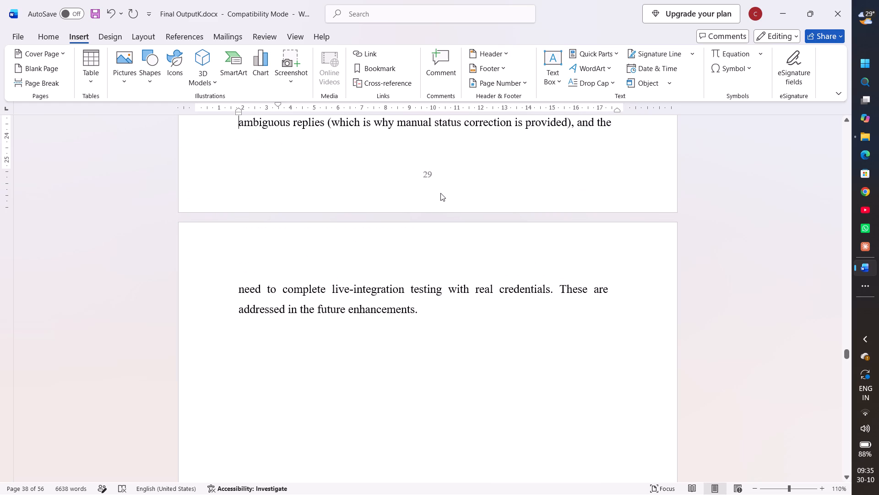
key(Down)
key(Up)
key(Up)
key(Up)
key(Up)
key(Up)
key(Up)
key(Up)
key(Up)
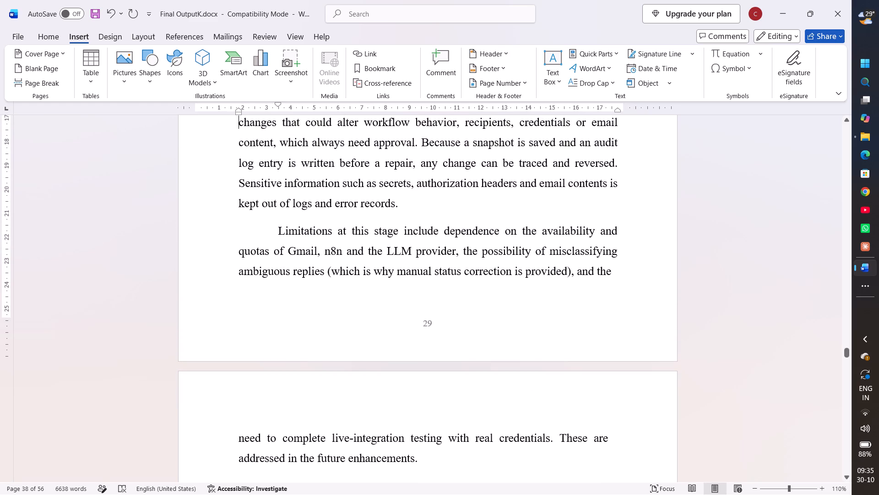
key(Up)
key(Down)
key(Down)
key(Down)
key(Down)
key(Down)
key(Down)
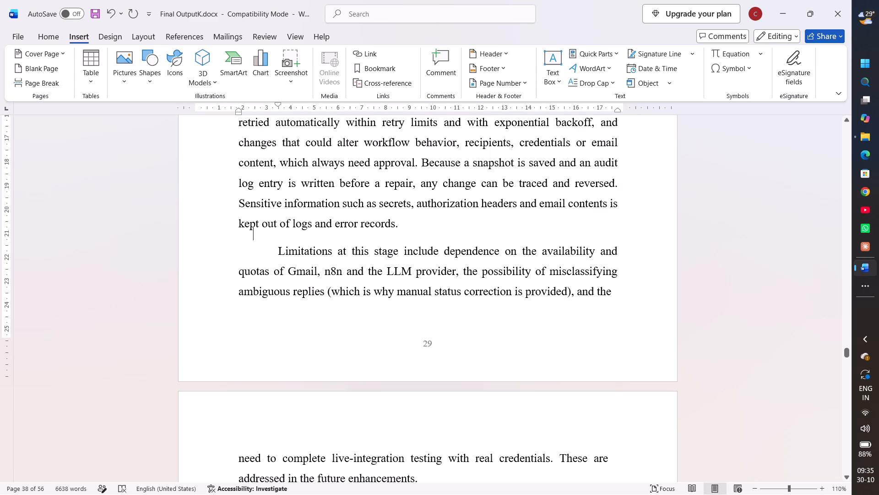
key(Down)
key(Down)
key(Down)
key(Down)
key(Down)
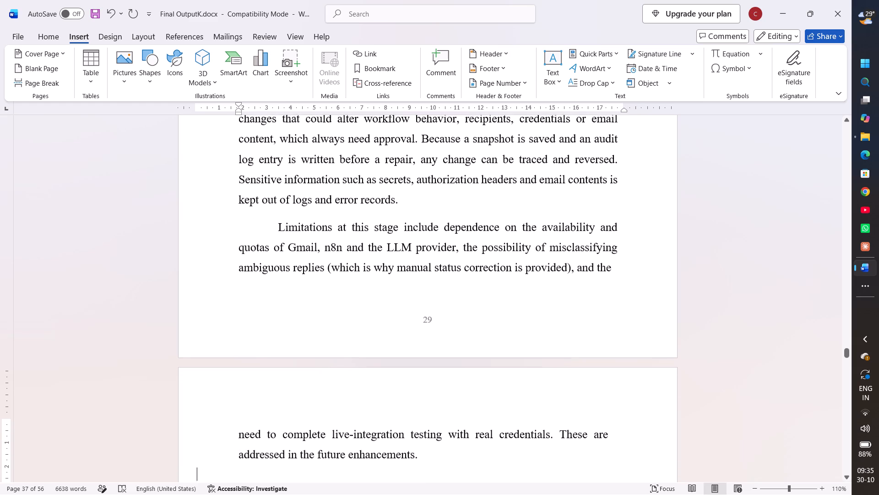
key(Down)
key(Down)
key(Down)
key(Down)
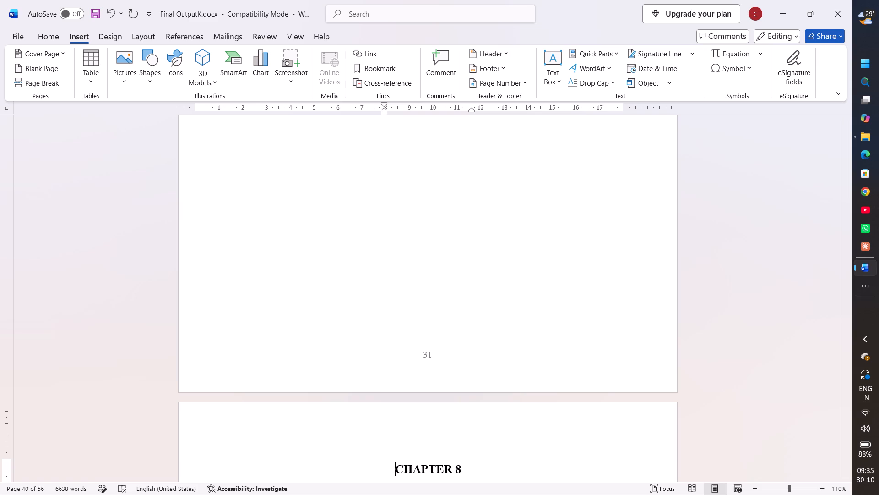
Review the report from the signature page through the introduction to the UML diagrams in section 4.2.
scroll(440, 193, up, 3)
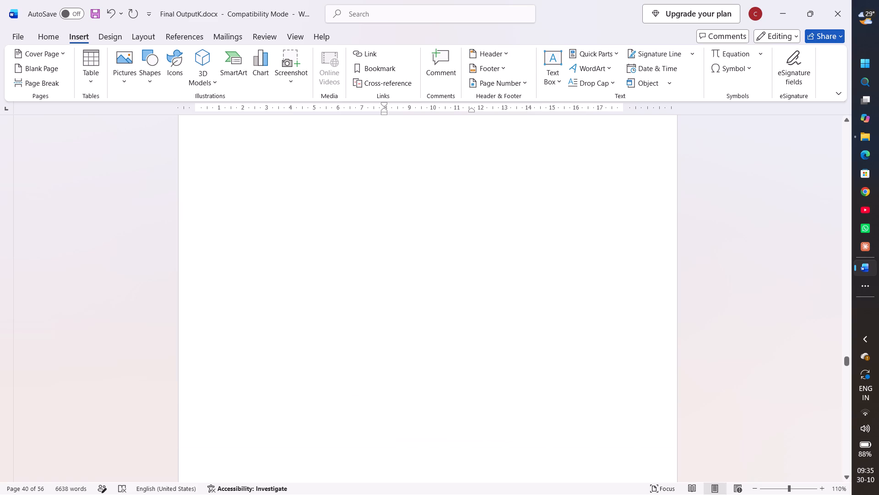
scroll(440, 193, up, 19)
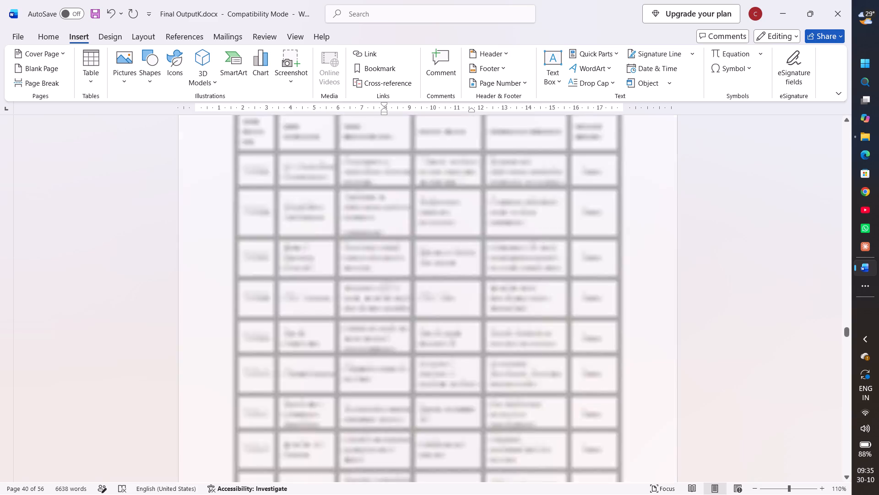
scroll(440, 193, up, 9)
scroll(440, 193, up, 20)
scroll(440, 193, up, 10)
scroll(440, 193, down, 2)
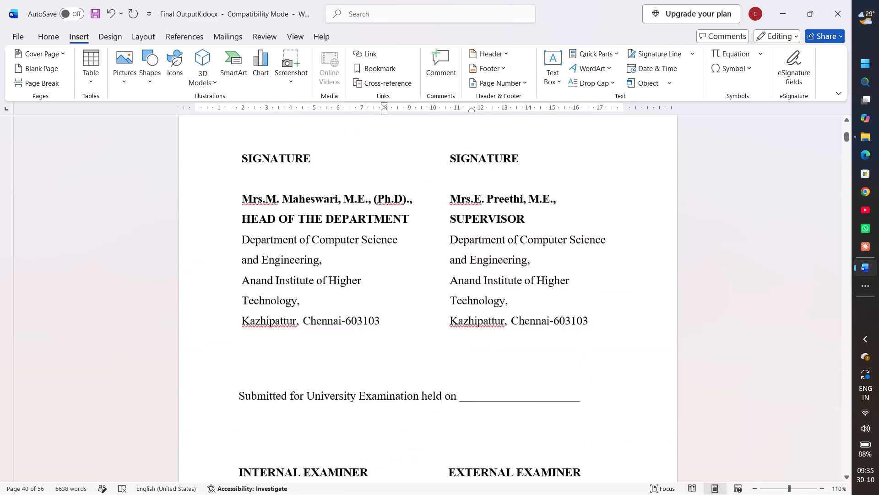
scroll(440, 193, down, 11)
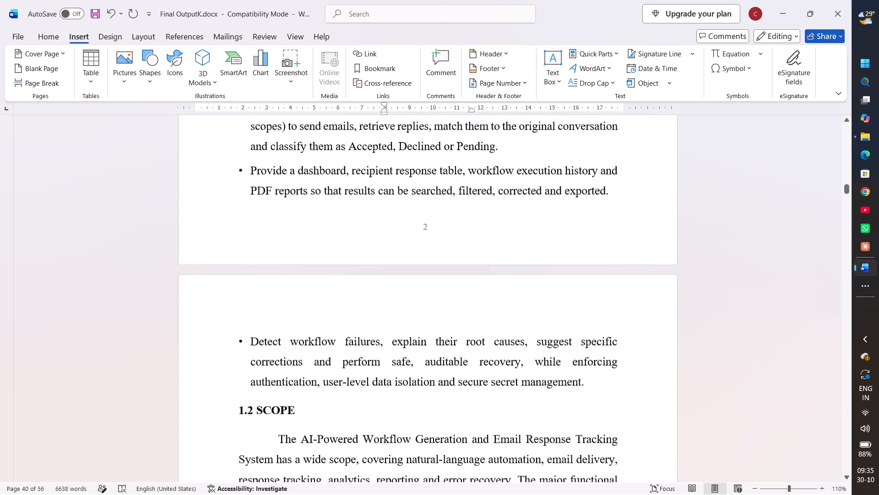
scroll(440, 193, down, 11)
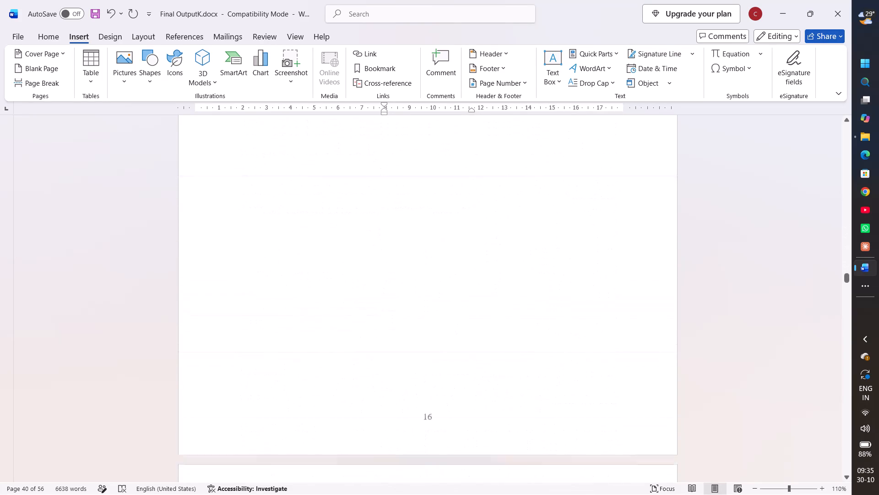
scroll(440, 193, up, 6)
scroll(440, 193, down, 2)
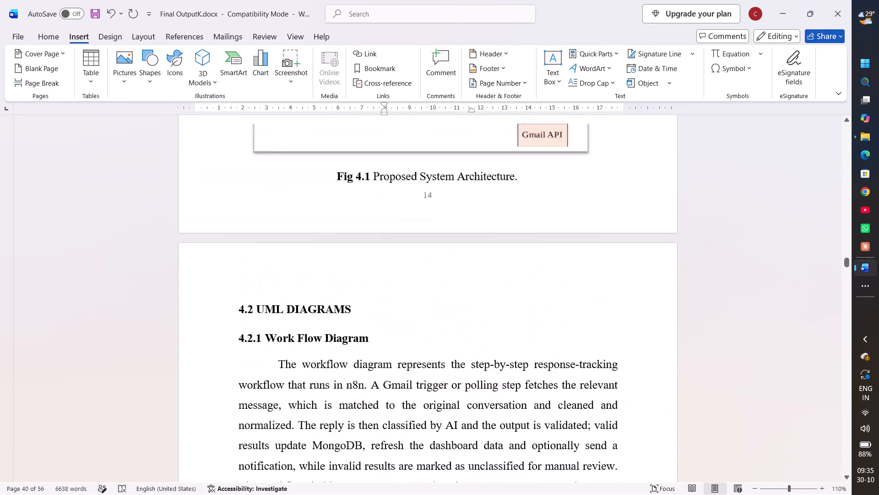
scroll(440, 193, down, 3)
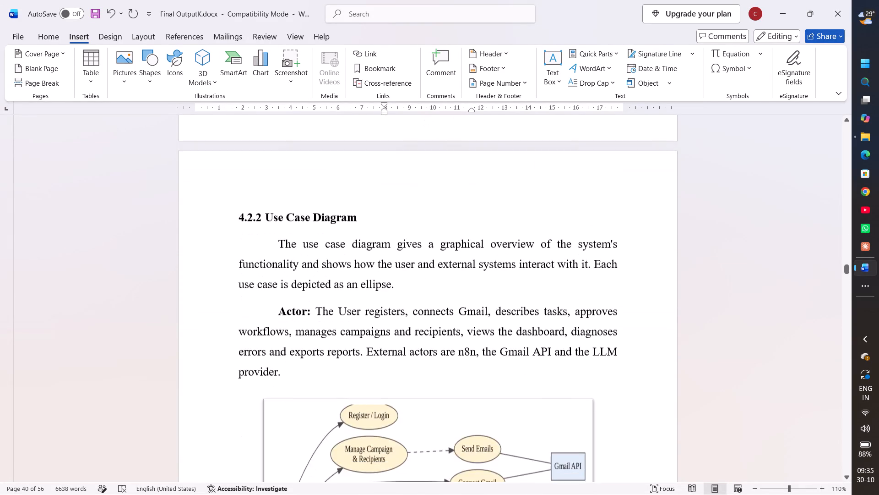
scroll(440, 193, down, 5)
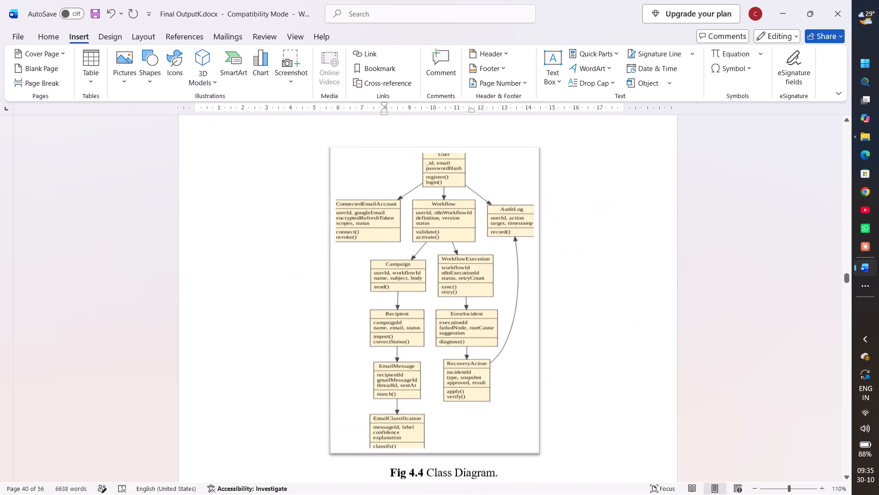
Select the class diagram picture of Fig 4.4.
scroll(440, 193, up, 1)
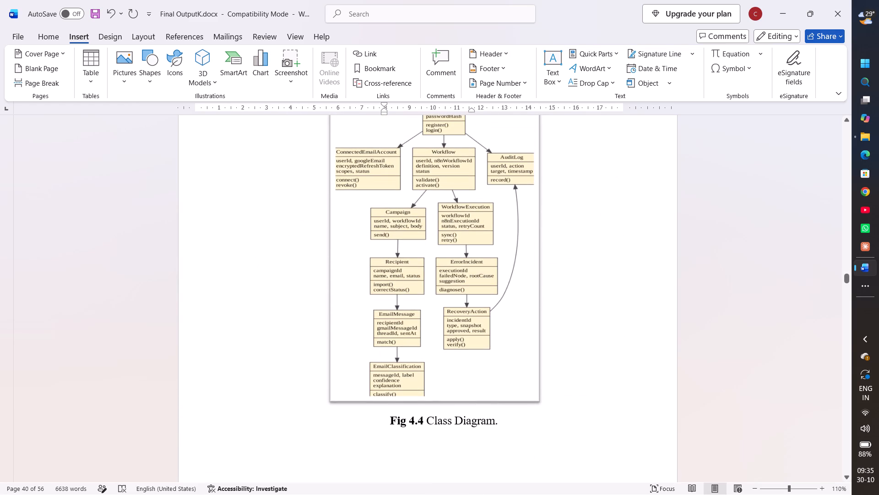
scroll(440, 193, up, 1)
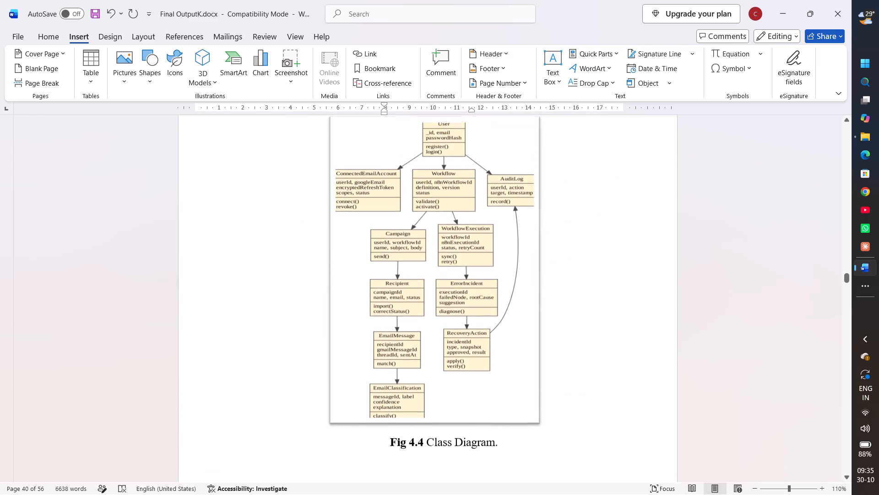
scroll(440, 193, up, 1)
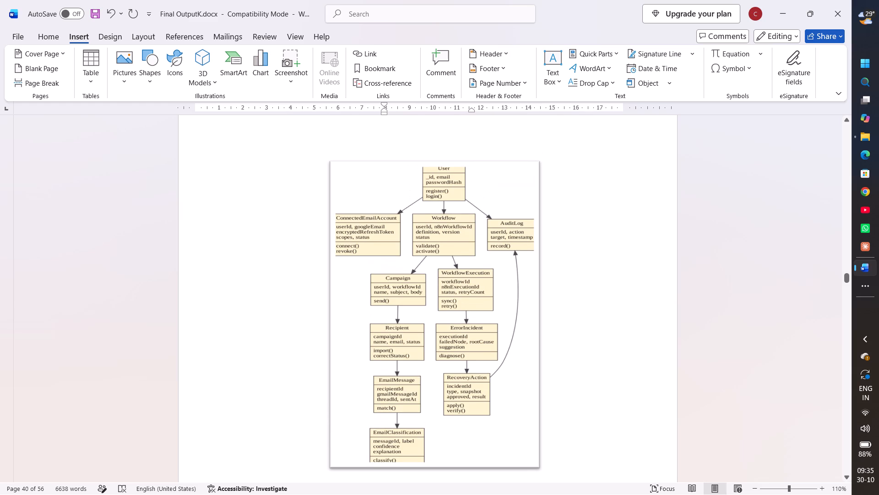
click(475, 241)
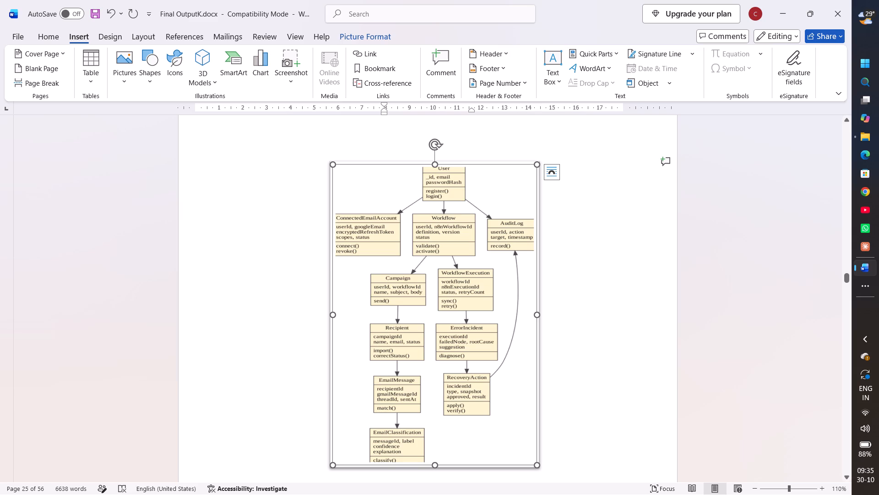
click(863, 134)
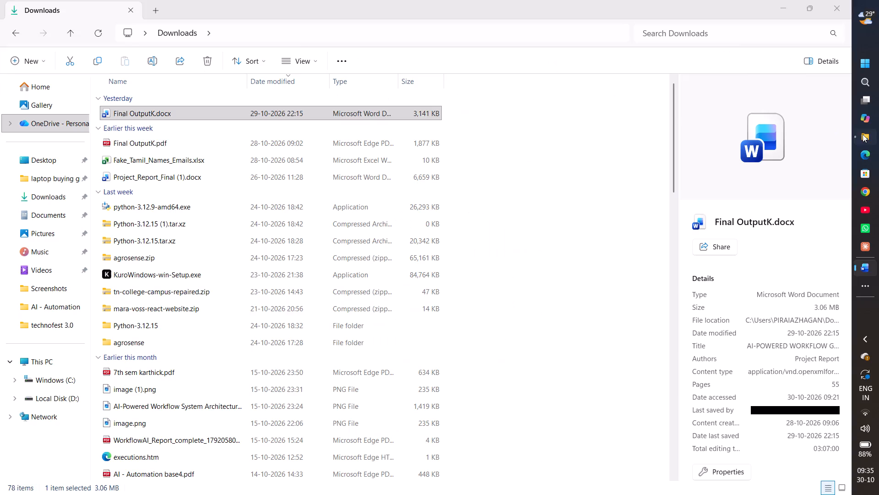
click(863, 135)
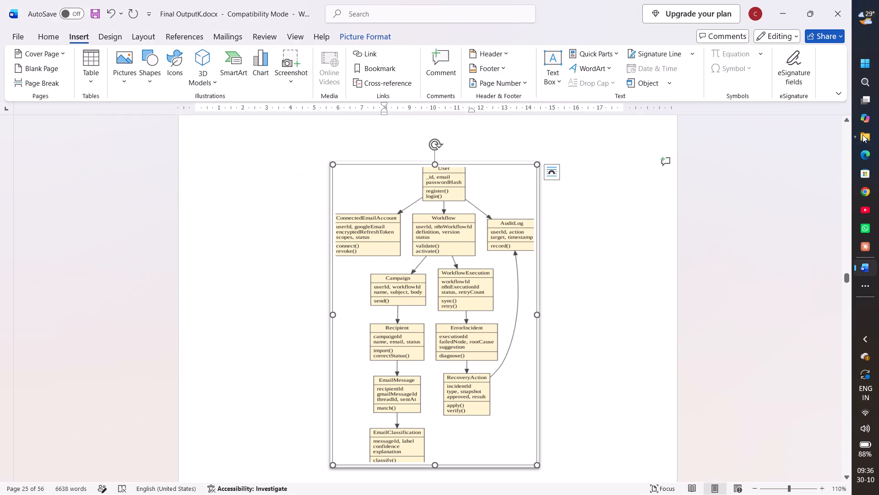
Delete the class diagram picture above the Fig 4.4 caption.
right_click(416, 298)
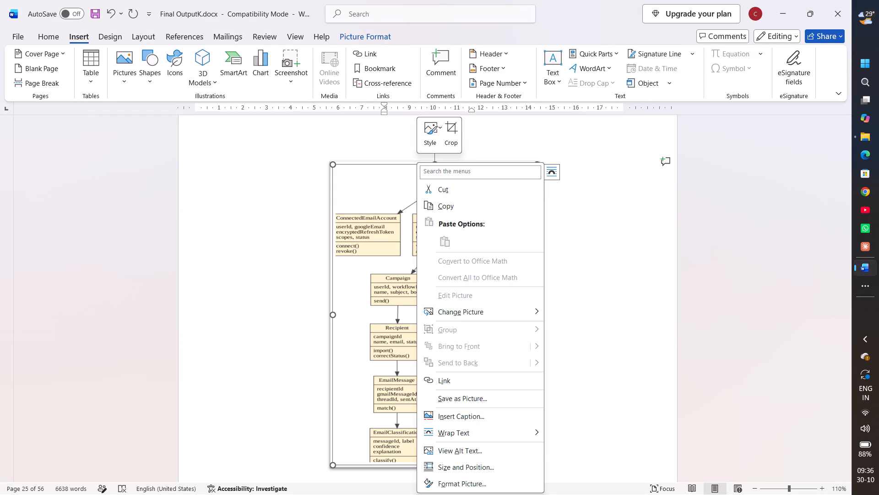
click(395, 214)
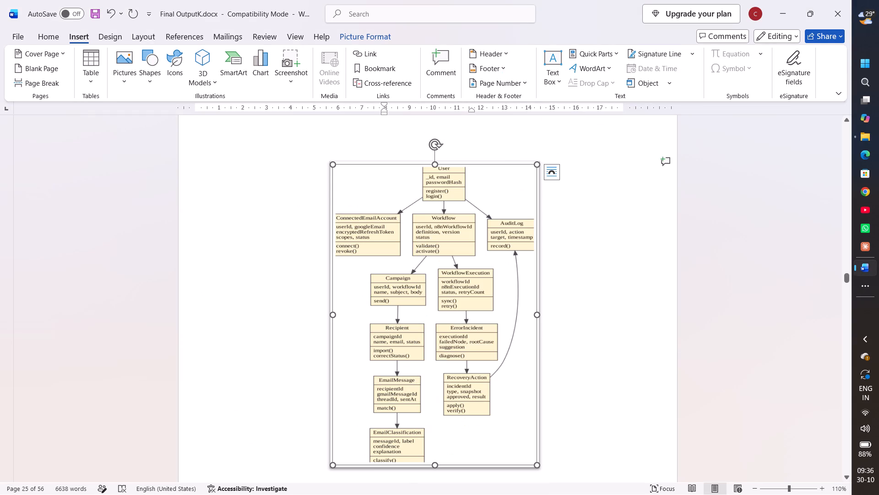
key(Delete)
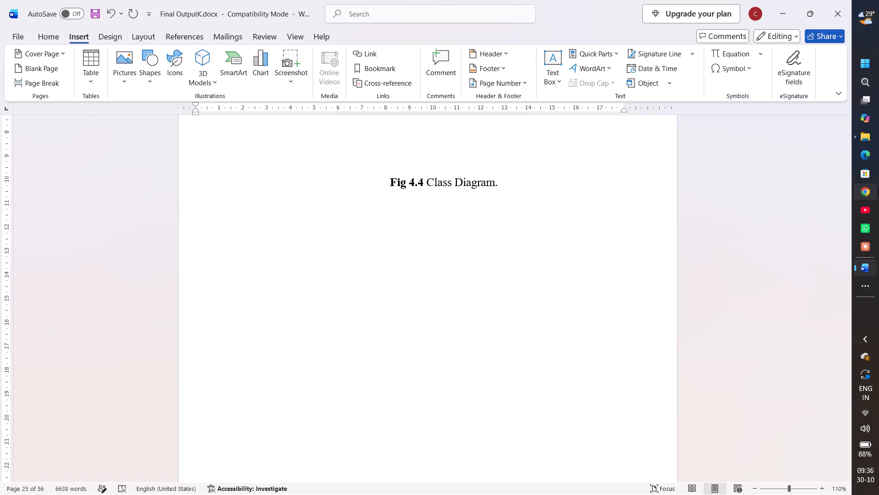
Open Project_Report_Final (1).docx from the Downloads folder and go to its section 4.2.3 Class Diagram.
click(864, 139)
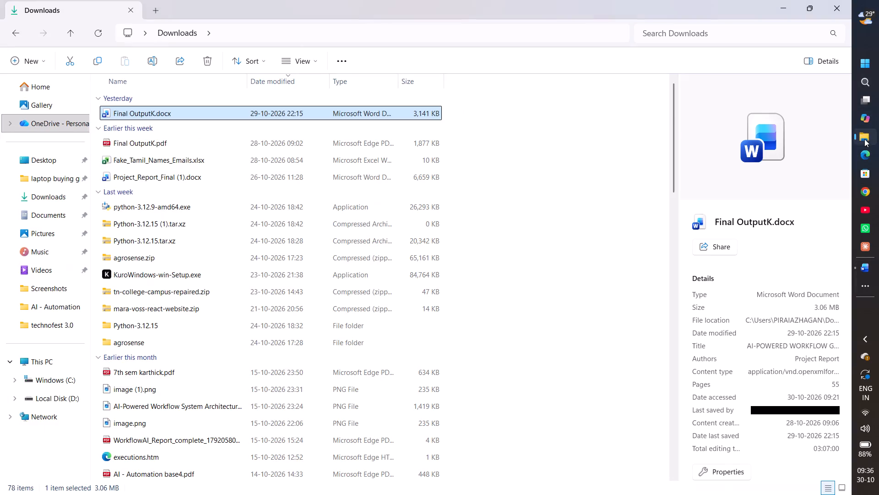
double_click(237, 180)
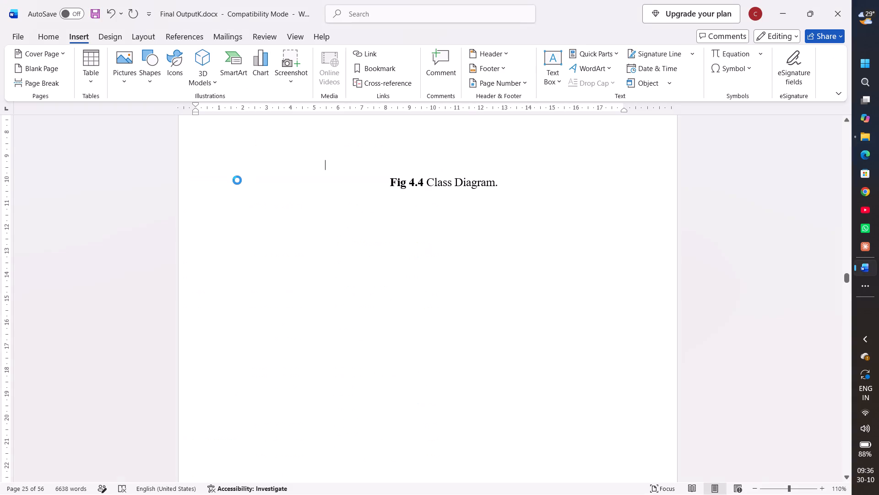
scroll(388, 312, down, 8)
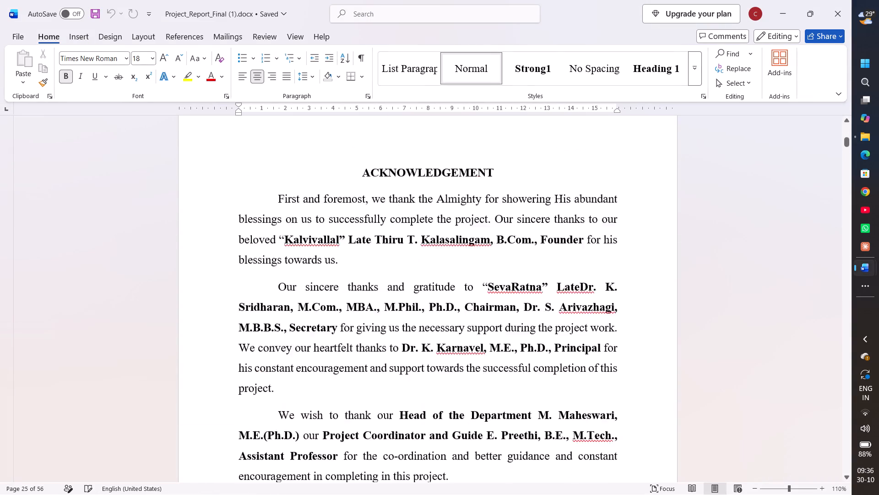
scroll(388, 312, down, 19)
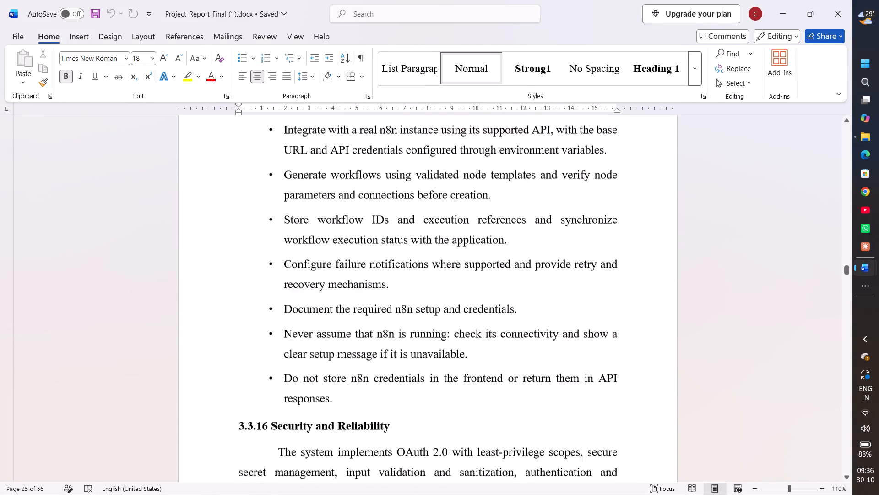
scroll(388, 312, down, 18)
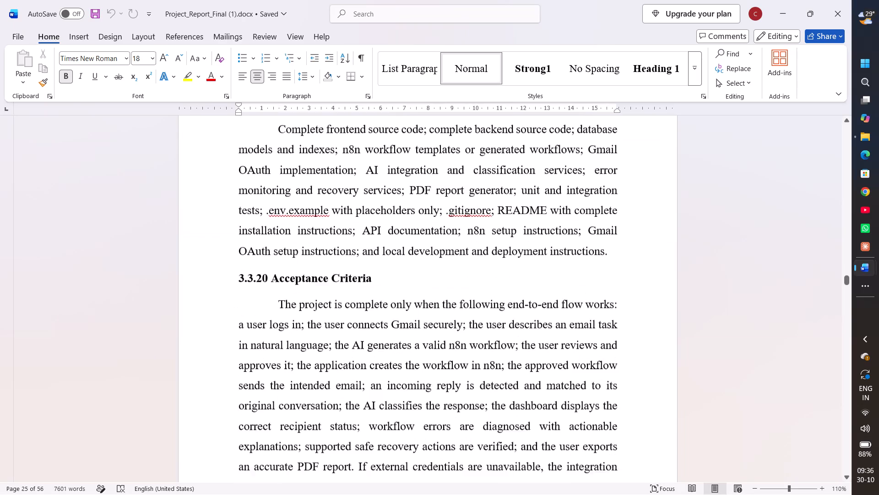
scroll(388, 312, down, 13)
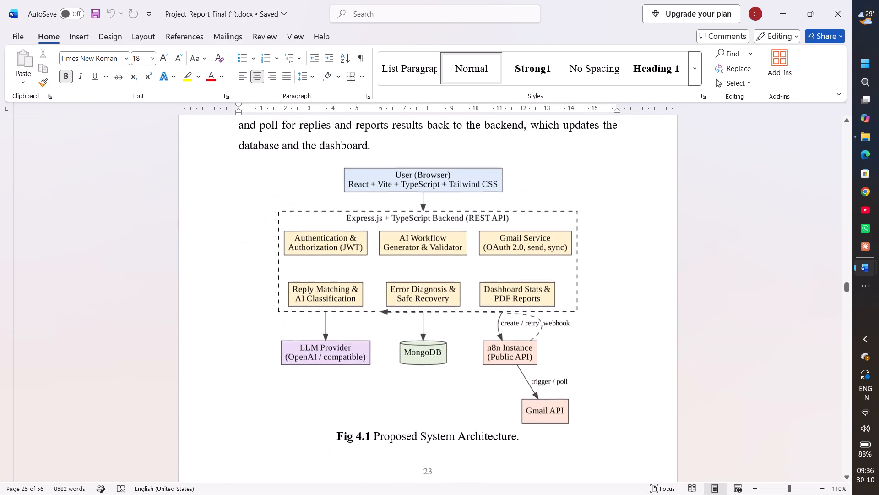
scroll(388, 312, down, 4)
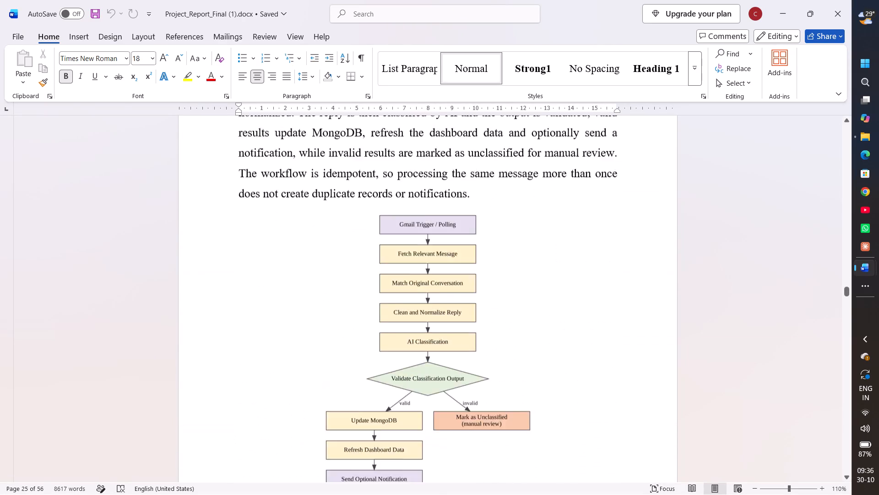
scroll(388, 312, down, 3)
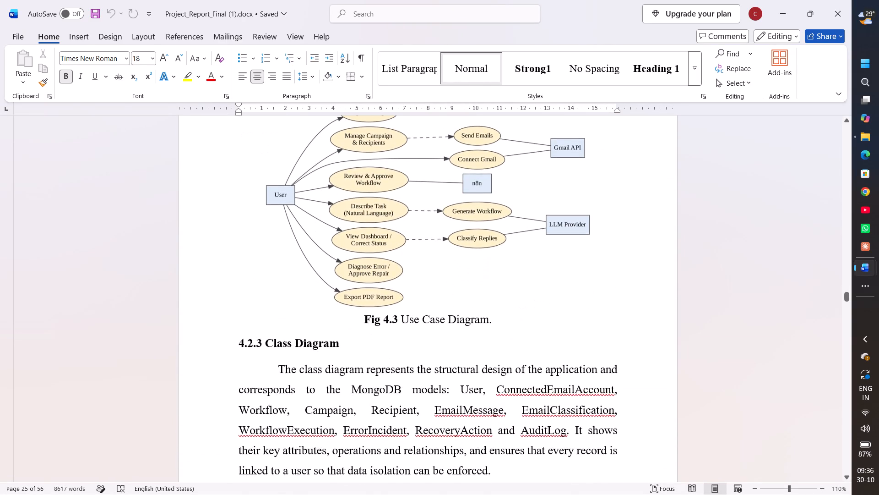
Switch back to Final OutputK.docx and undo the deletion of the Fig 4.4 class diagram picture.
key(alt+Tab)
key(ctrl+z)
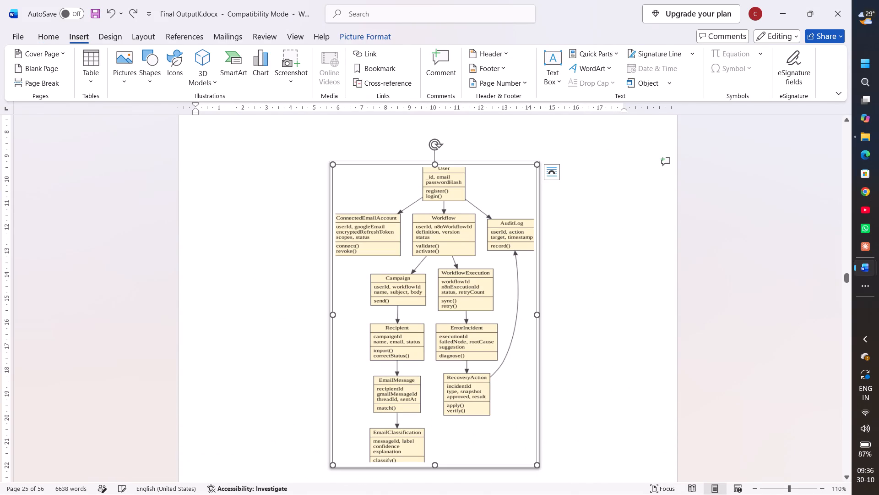
Switch to Project_Report_Final (1).docx and copy the complete class diagram picture from section 4.2.3.
key(alt+Tab)
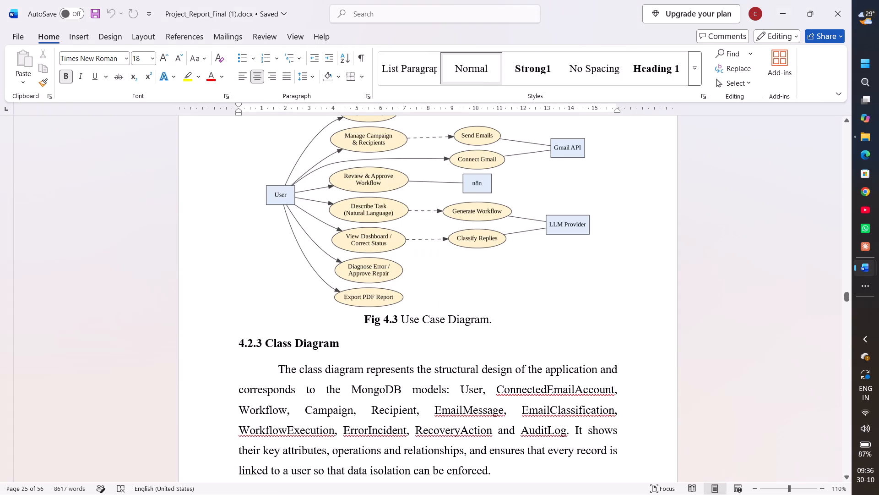
scroll(388, 312, down, 6)
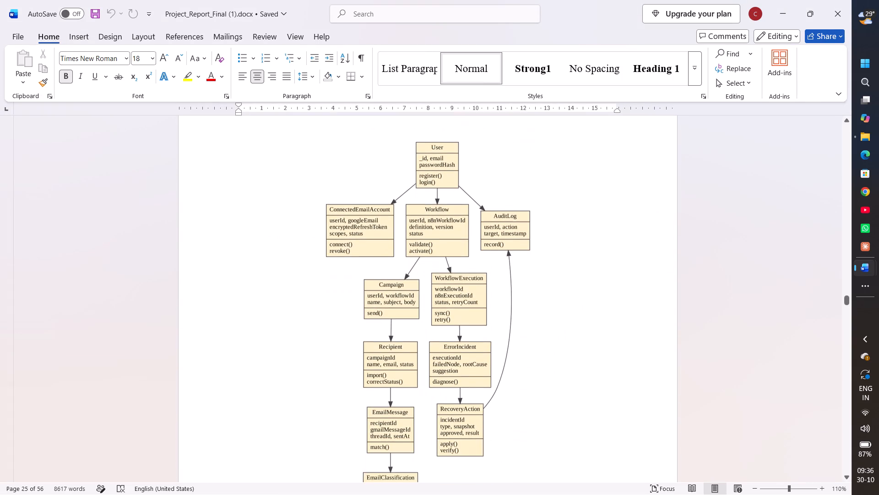
scroll(388, 312, down, 1)
click(388, 312)
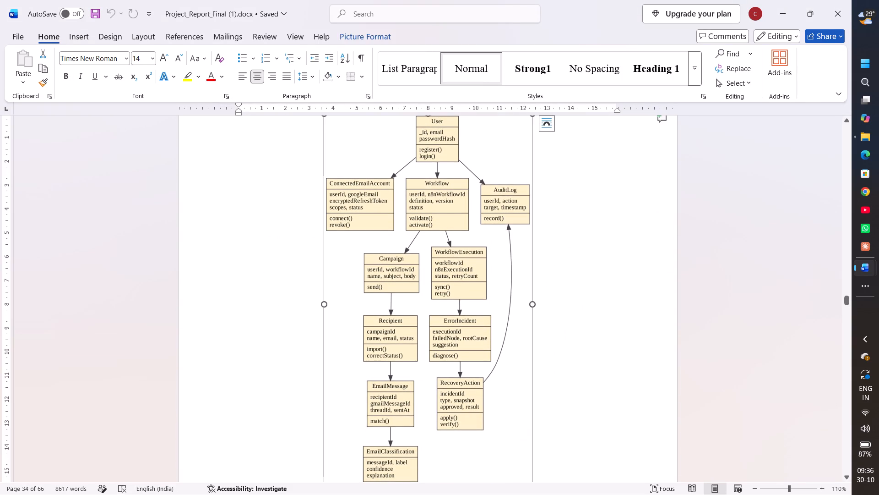
key(ctrl+c)
In Final OutputK.docx, replace the cropped Fig 4.4 class diagram picture with the copied one.
key(alt+Tab)
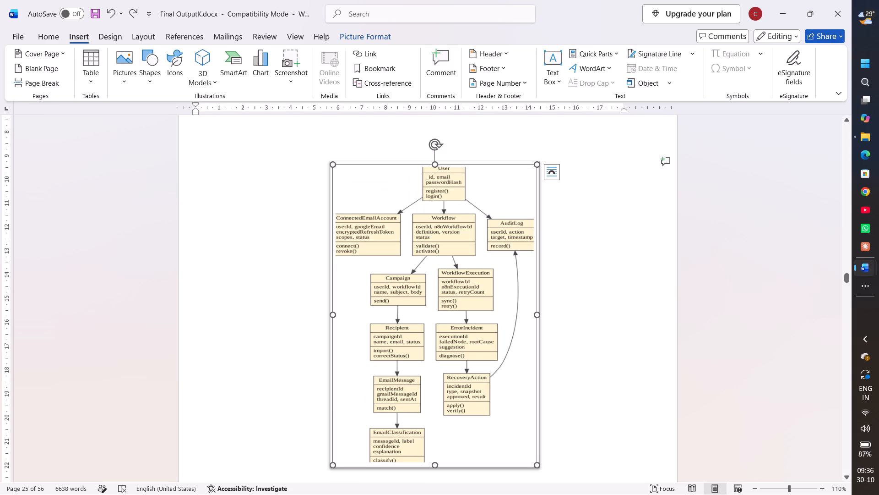
key(Delete)
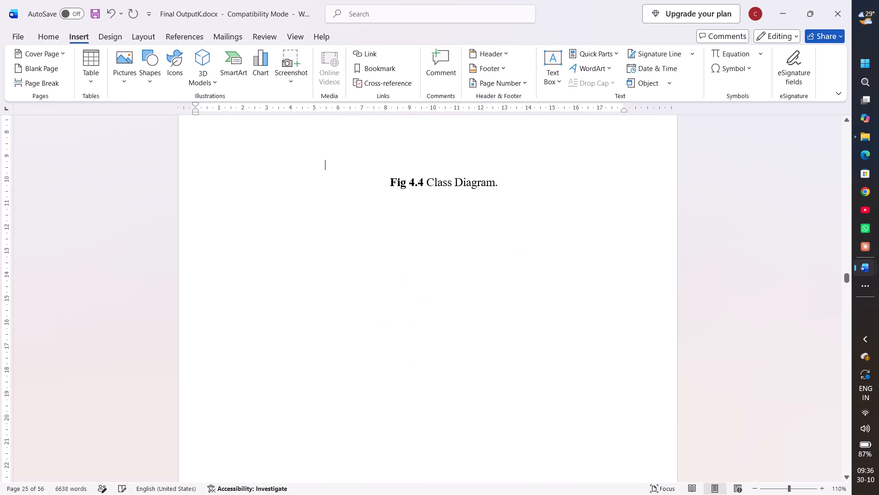
key(ctrl+v)
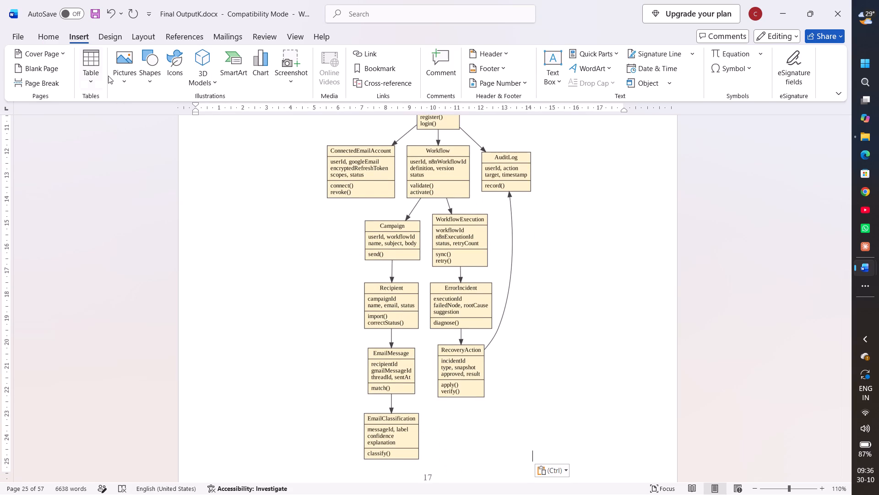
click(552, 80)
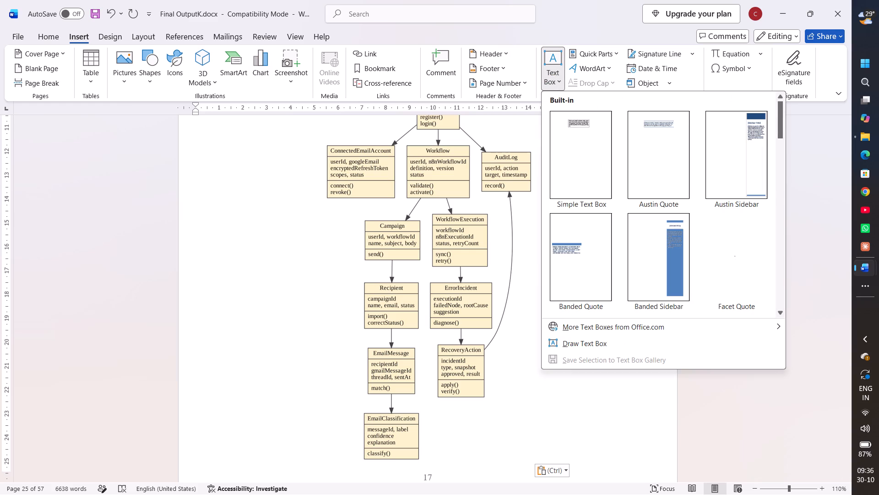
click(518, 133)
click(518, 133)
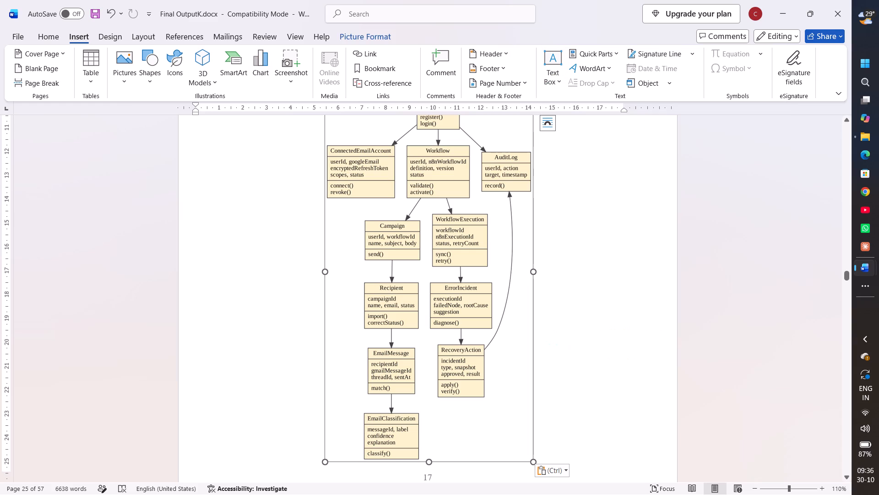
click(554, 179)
Insert a Simple Text Box on the class diagram page and clear its placeholder text.
click(555, 65)
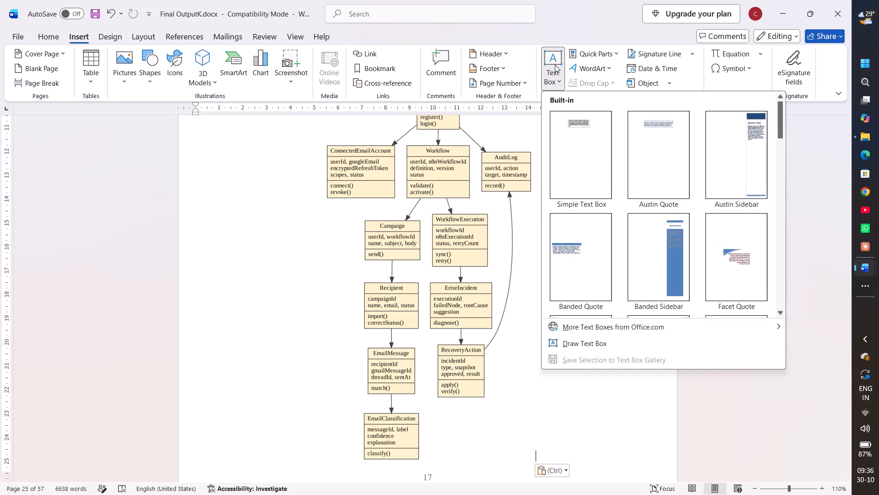
click(562, 126)
scroll(546, 224, down, 3)
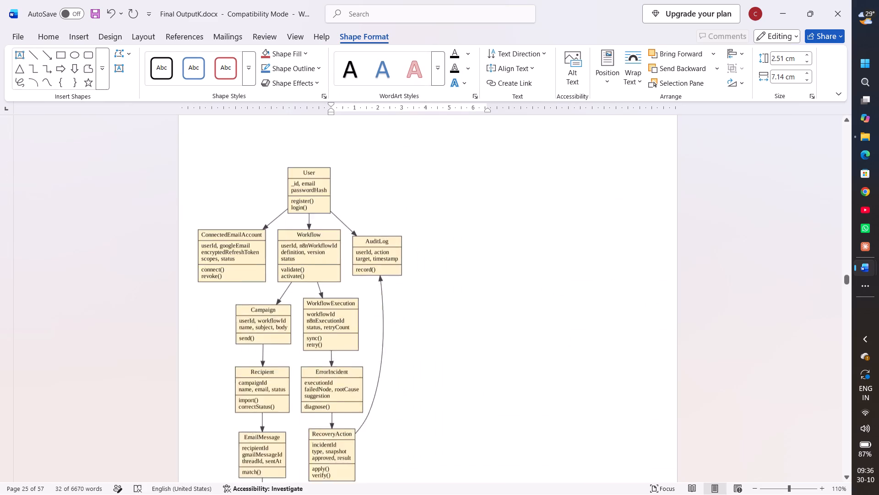
scroll(546, 224, down, 1)
scroll(546, 224, up, 3)
scroll(546, 224, right, 1)
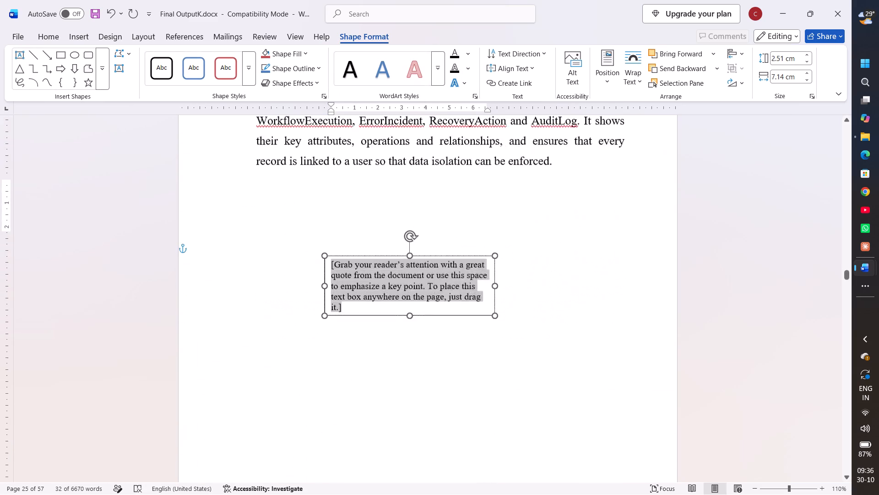
scroll(546, 224, right, 1)
key(BackSpace)
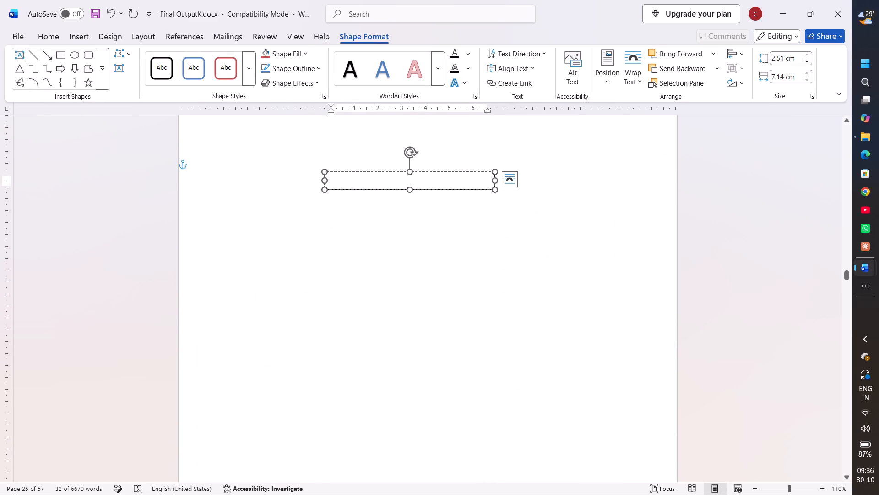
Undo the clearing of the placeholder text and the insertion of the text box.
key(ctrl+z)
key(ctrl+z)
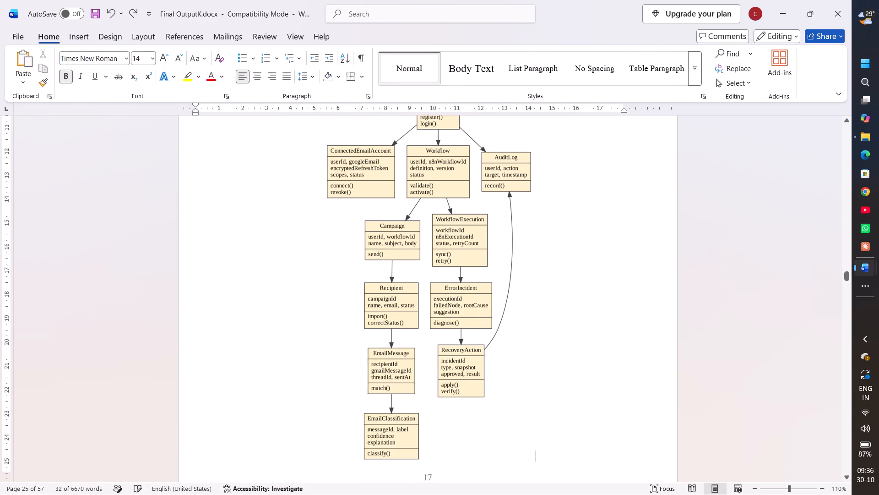
Redo the insertion of the Simple Text Box and clear its placeholder text.
scroll(515, 191, up, 2)
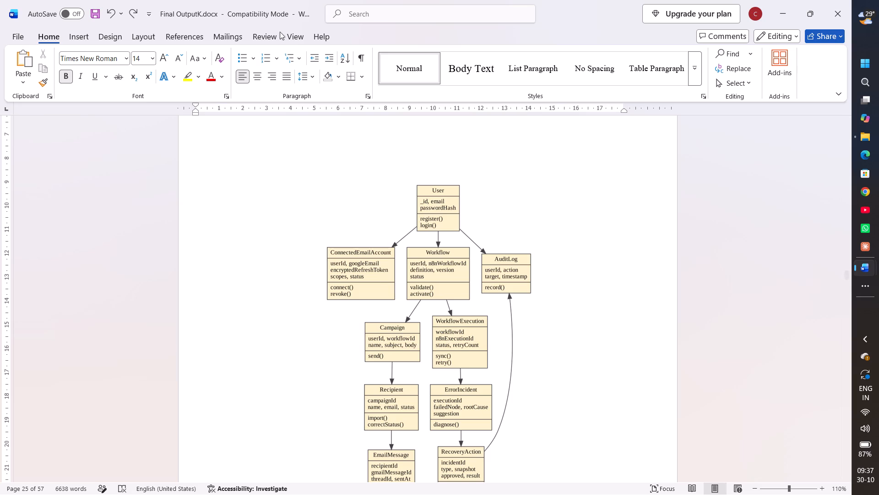
click(133, 13)
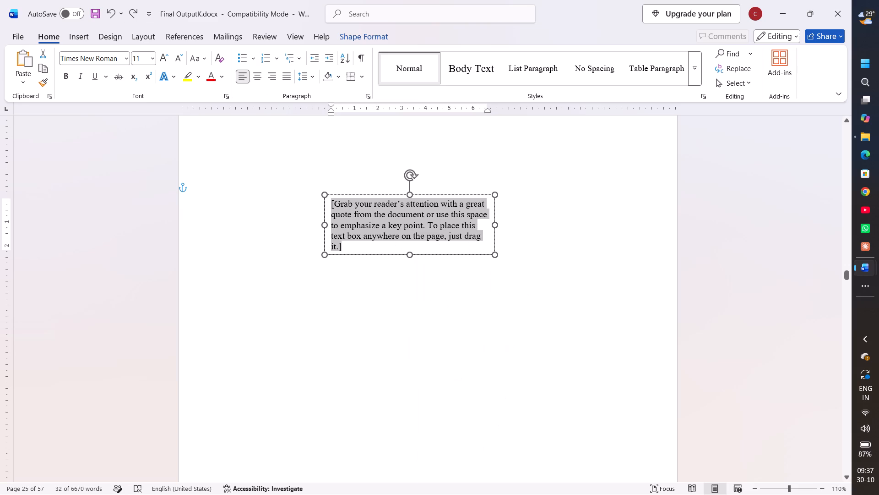
key(BackSpace)
Move the empty text box just below the section 4.2.3 paragraph and set its text wrapping to Behind Text.
scroll(528, 264, down, 6)
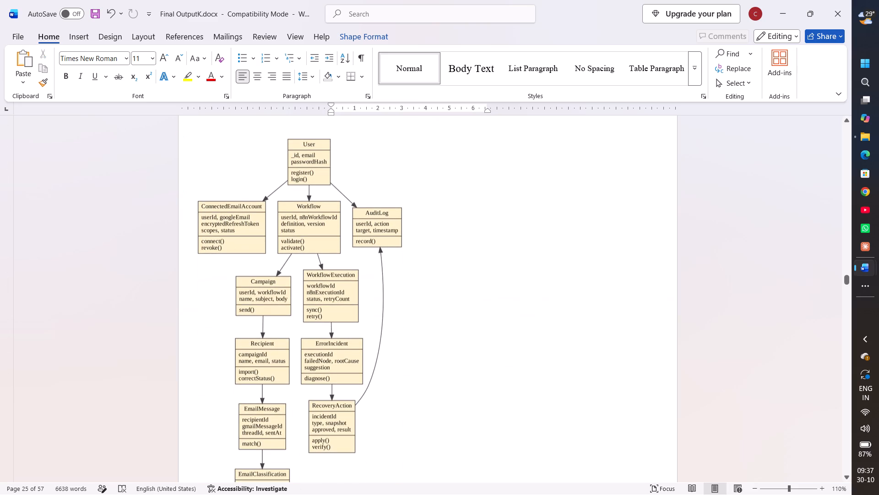
scroll(373, 311, up, 3)
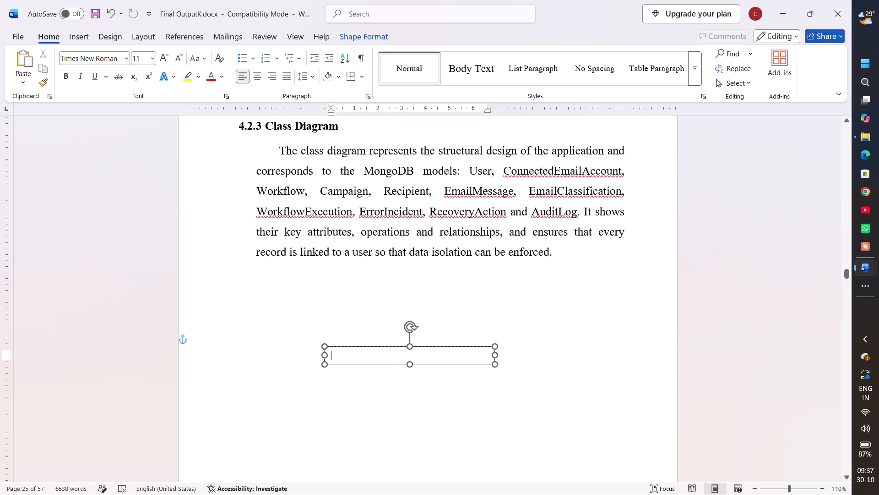
click(447, 351)
drag(443, 346, 473, 274)
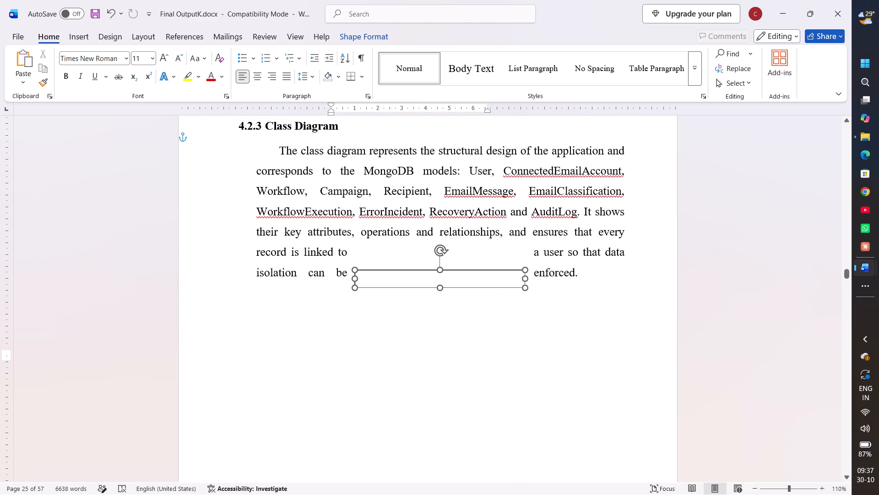
drag(473, 274, 466, 289)
click(534, 299)
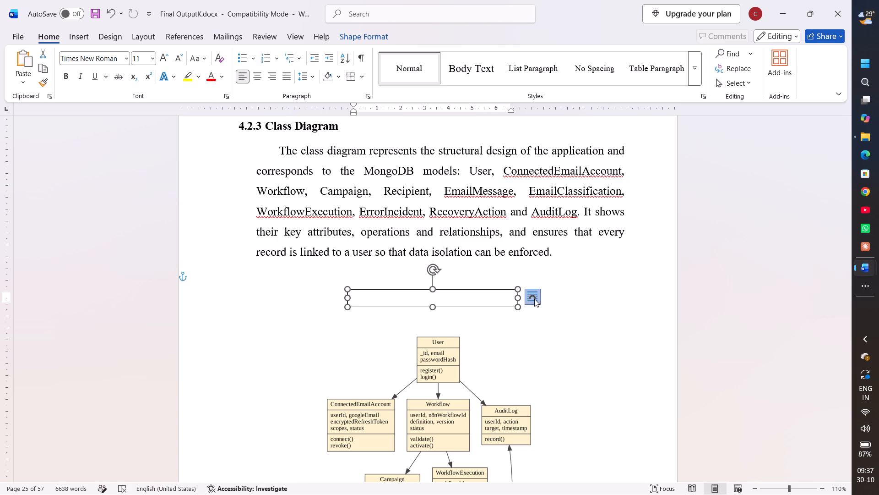
click(585, 407)
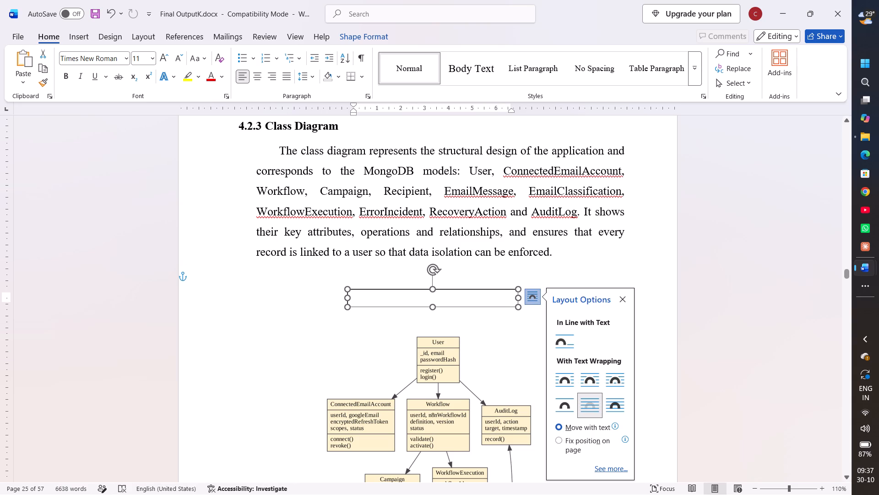
Stretch the empty text box downward until its bottom edge sits just below the EmailClassification class of the diagram.
drag(433, 308, 461, 440)
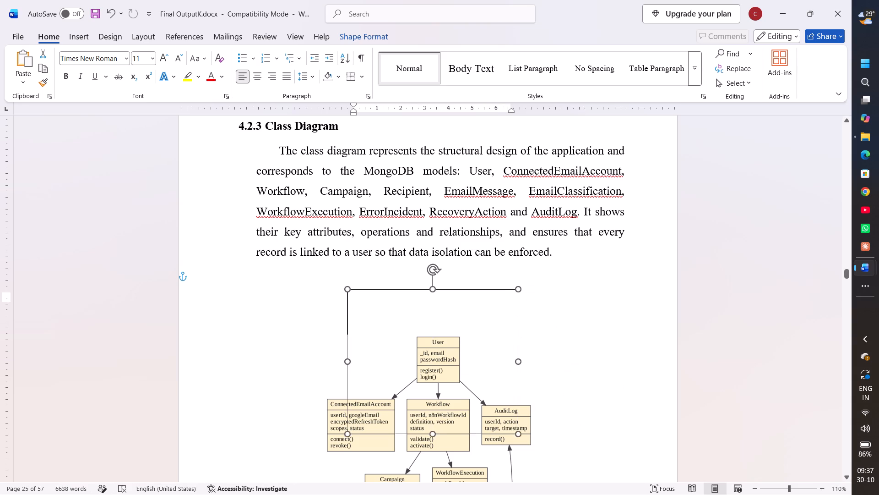
drag(461, 440, 475, 476)
scroll(569, 371, down, 2)
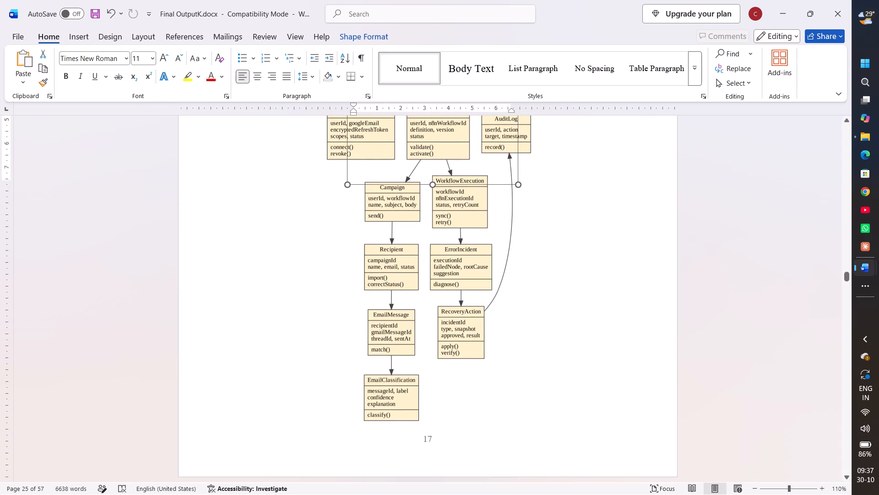
drag(433, 183, 456, 379)
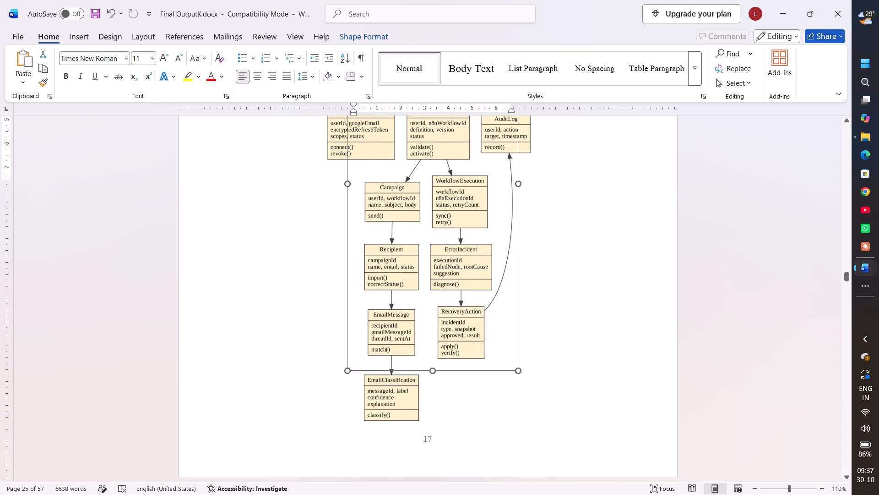
drag(456, 379, 438, 425)
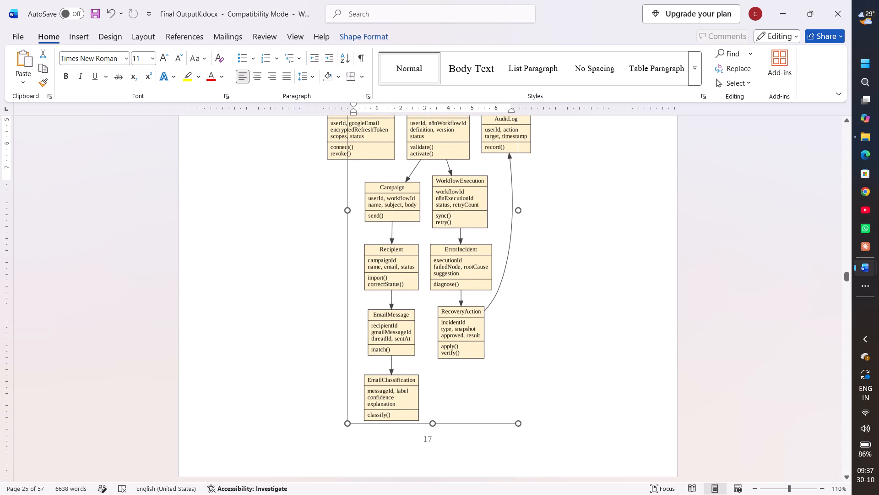
drag(438, 425, 439, 428)
Widen the text box on both sides so its borders lie outside the ConnectedEmailAccount and AuditLog classes.
scroll(510, 269, up, 1)
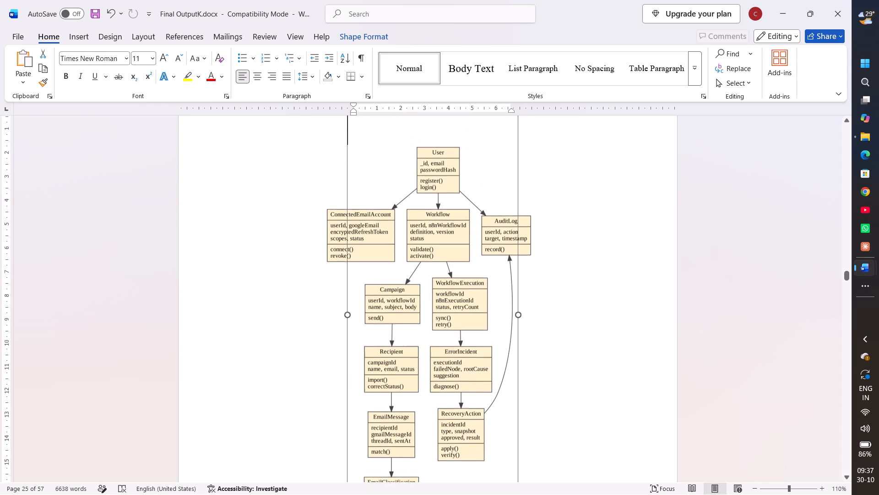
scroll(510, 269, up, 1)
drag(517, 314, 558, 313)
drag(348, 317, 309, 308)
Set the class diagram picture's text wrapping to Top and Bottom.
scroll(453, 311, up, 1)
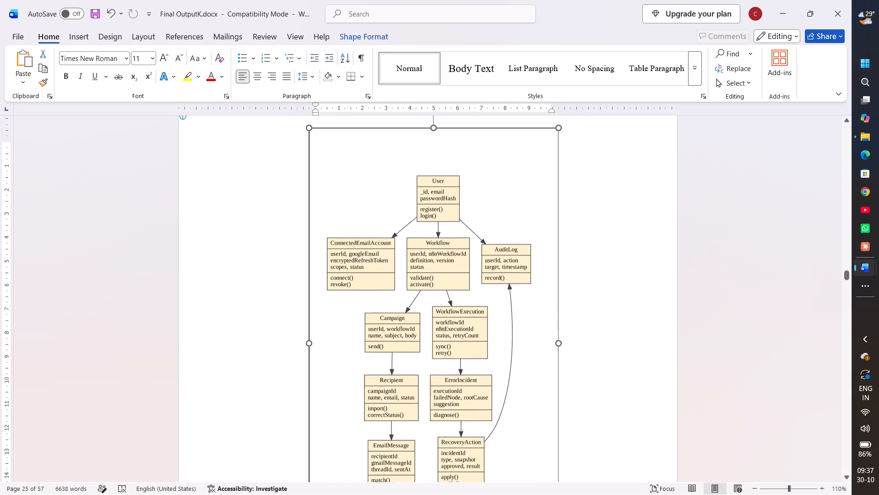
scroll(453, 311, up, 1)
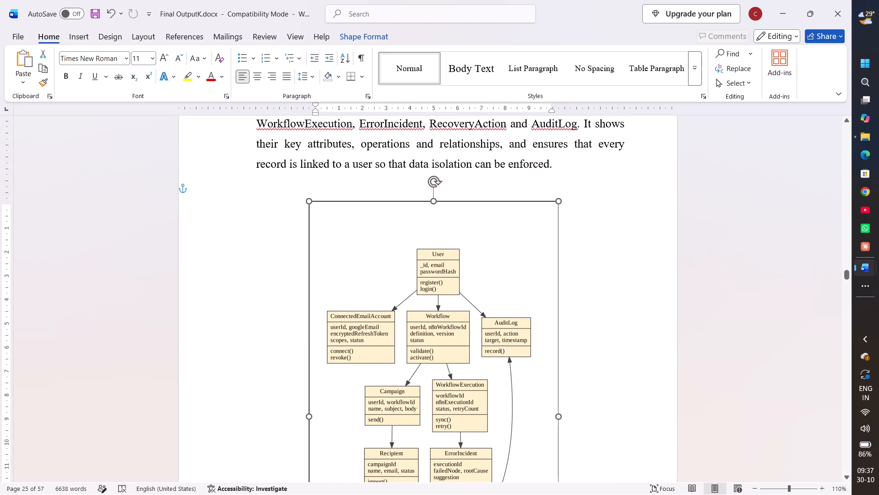
click(453, 306)
drag(453, 306, 456, 277)
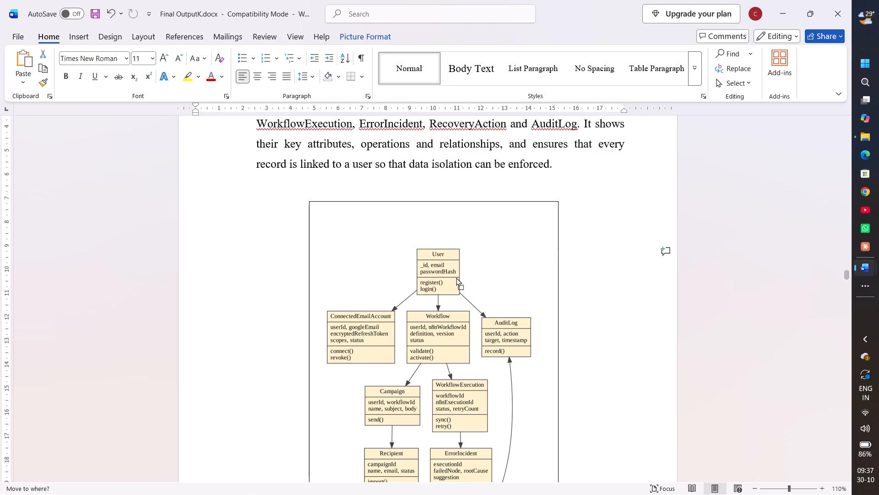
drag(456, 277, 455, 281)
click(455, 281)
drag(549, 263, 550, 252)
click(550, 252)
click(579, 367)
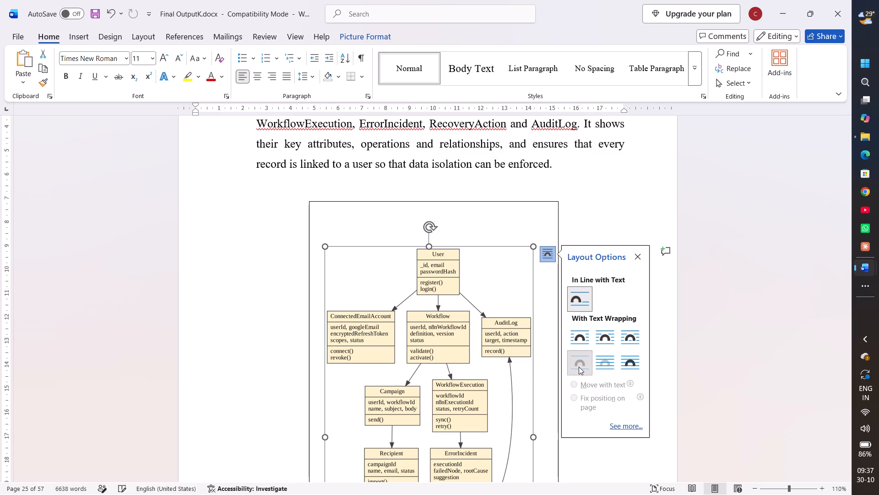
click(607, 230)
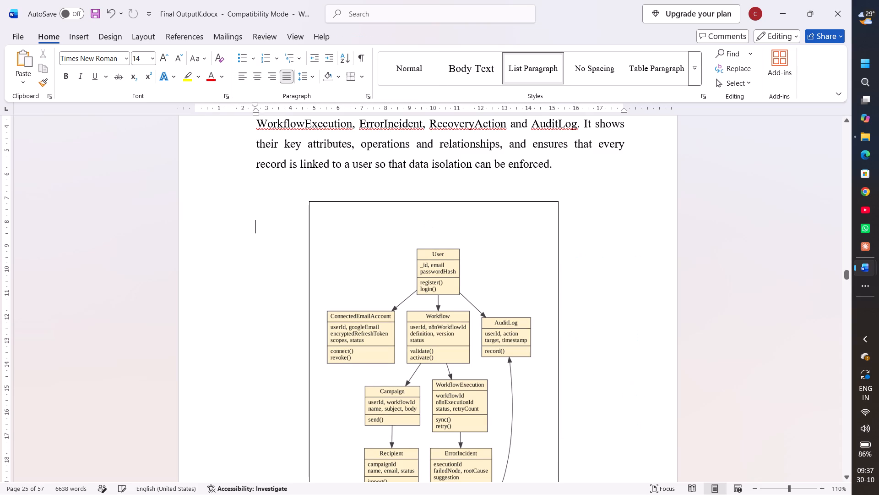
Move the class diagram picture slightly up and to the right inside the text box frame.
click(484, 312)
drag(484, 312, 490, 286)
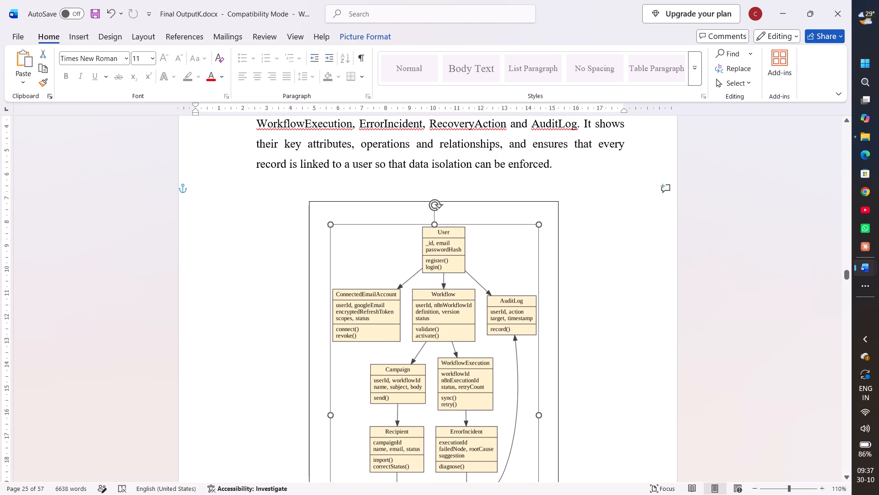
drag(490, 286, 484, 286)
drag(481, 283, 487, 283)
click(575, 314)
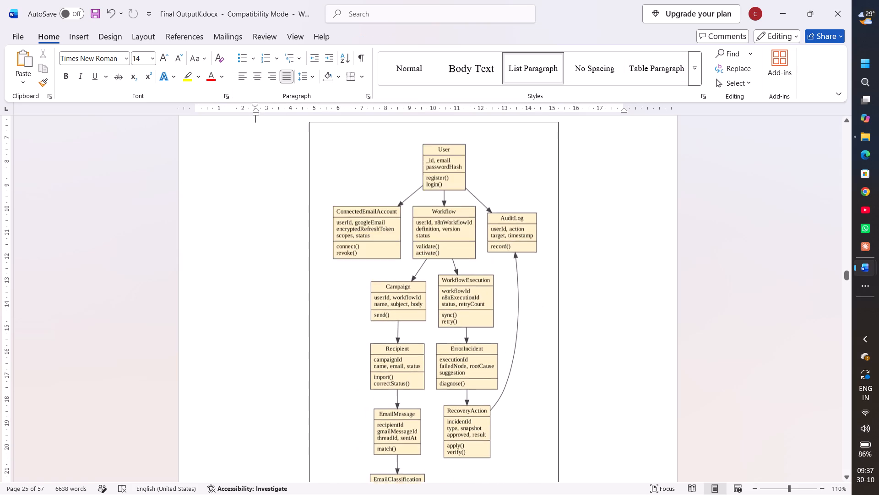
Raise the bottom edge of the text box frame to just below the EmailClassification class, clear of the page number.
scroll(575, 314, down, 2)
scroll(575, 314, up, 2)
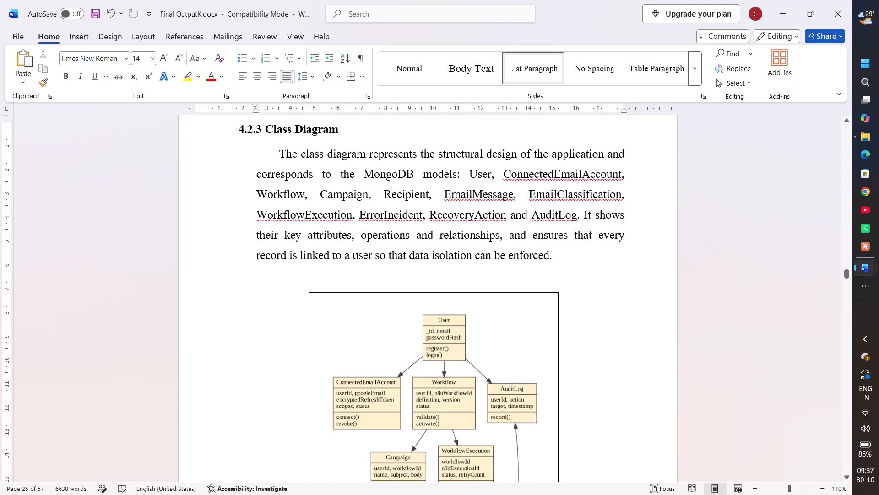
scroll(552, 357, down, 1)
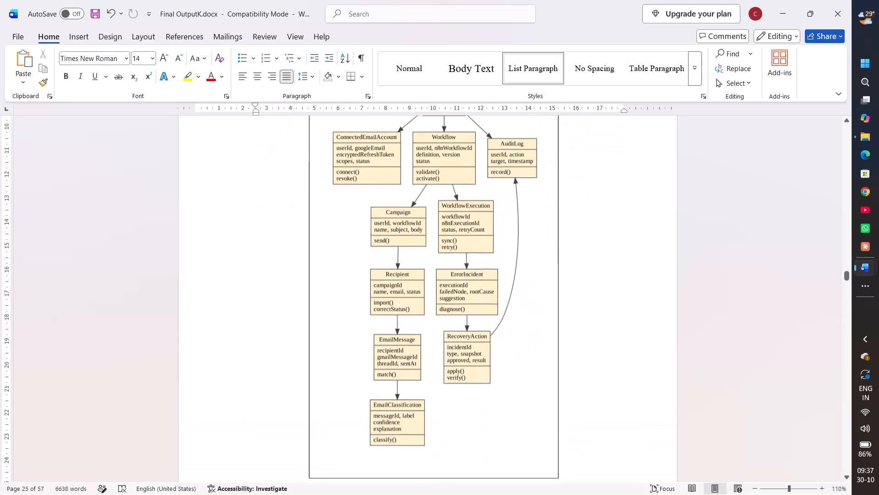
scroll(552, 357, down, 1)
scroll(552, 357, right, 1)
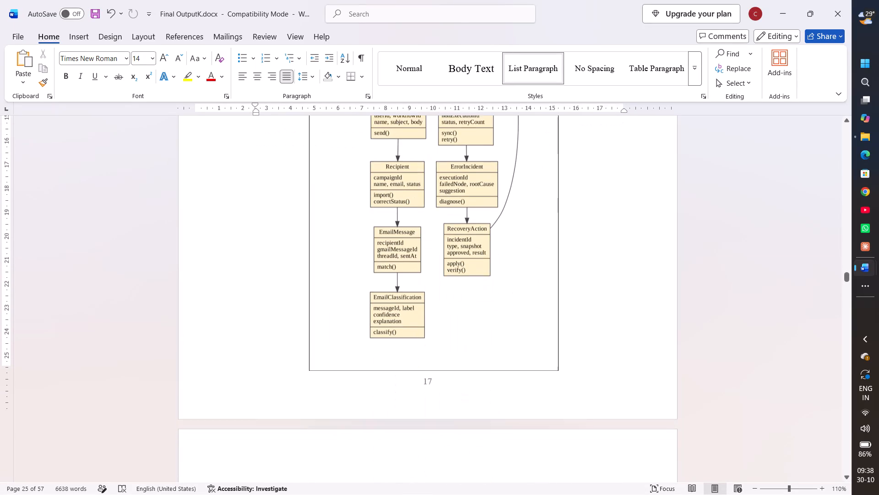
scroll(552, 357, right, 1)
click(495, 360)
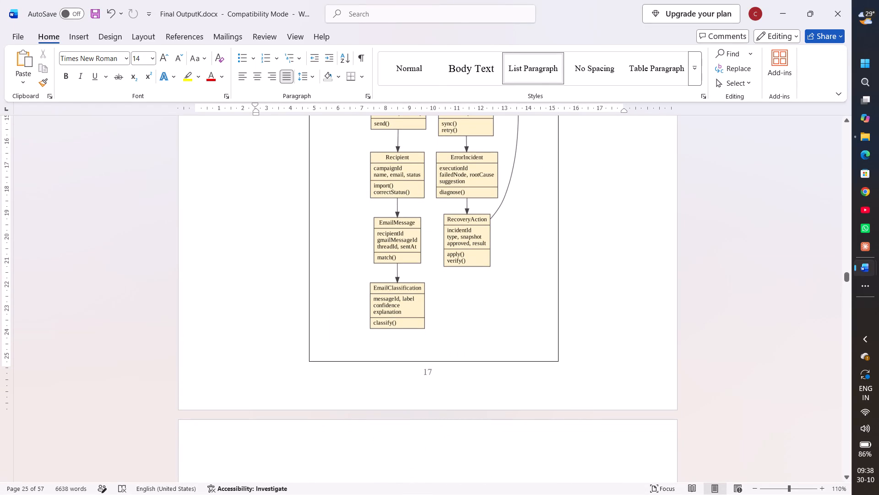
drag(434, 361, 437, 334)
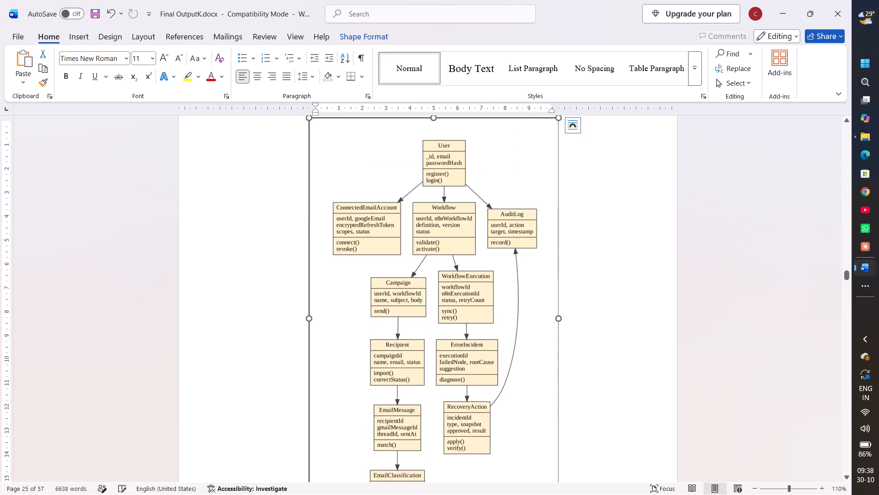
Move the class diagram picture up so the User class sits just under the frame's top border.
scroll(474, 277, up, 1)
drag(451, 232, 453, 226)
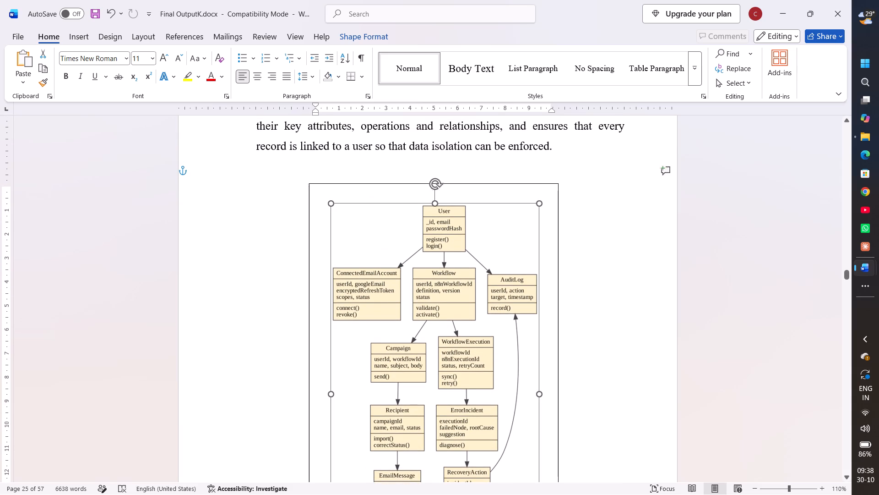
drag(453, 226, 449, 216)
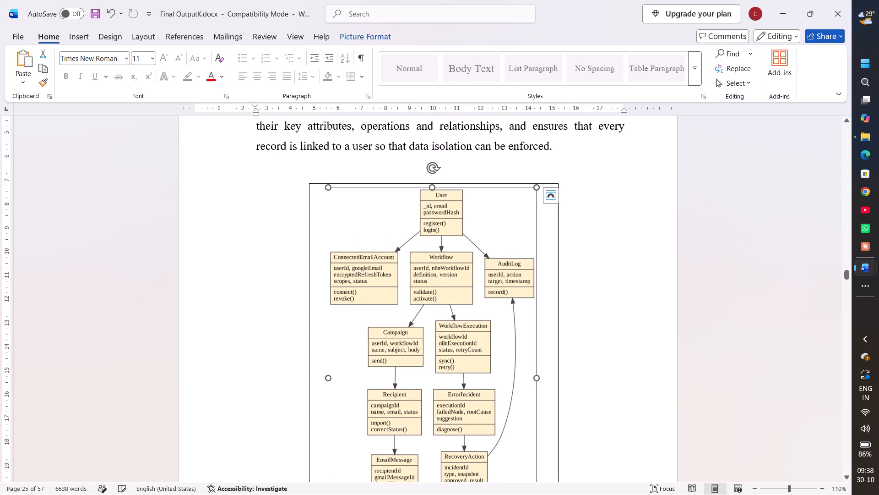
click(555, 217)
Shift the text box frame slightly up and to the right, just below the section 4.2.3 paragraph.
click(553, 194)
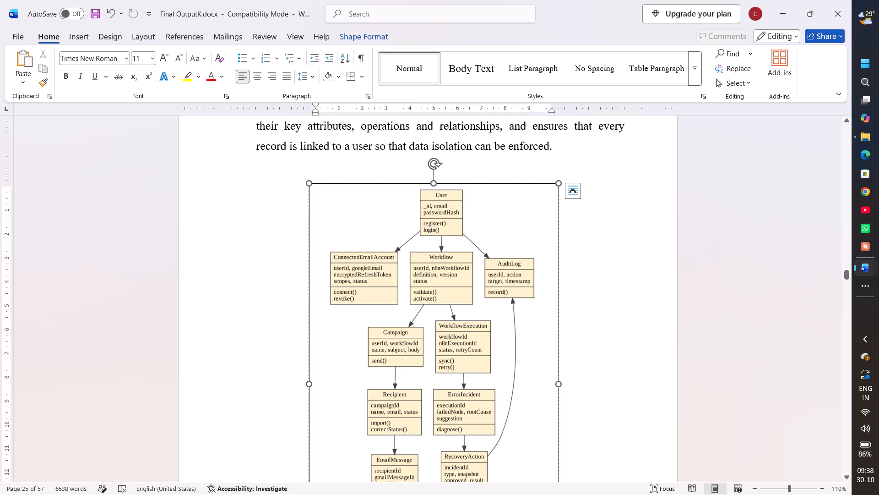
drag(546, 186, 550, 176)
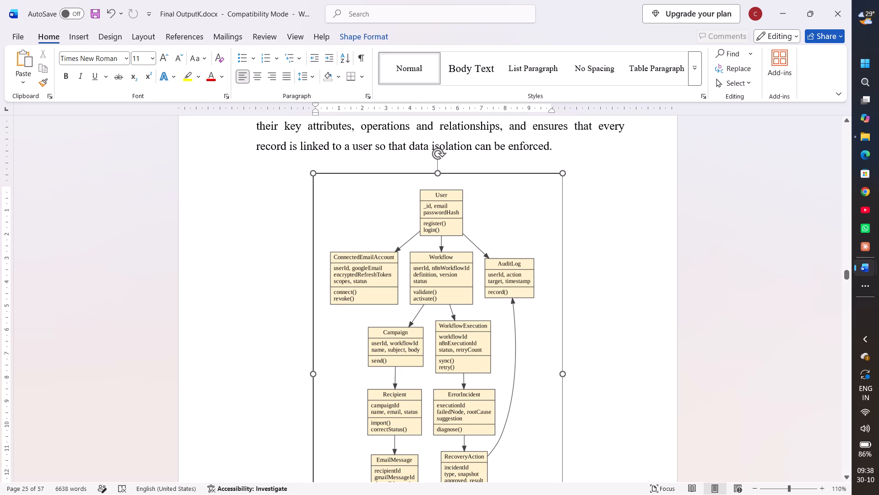
drag(550, 176, 550, 176)
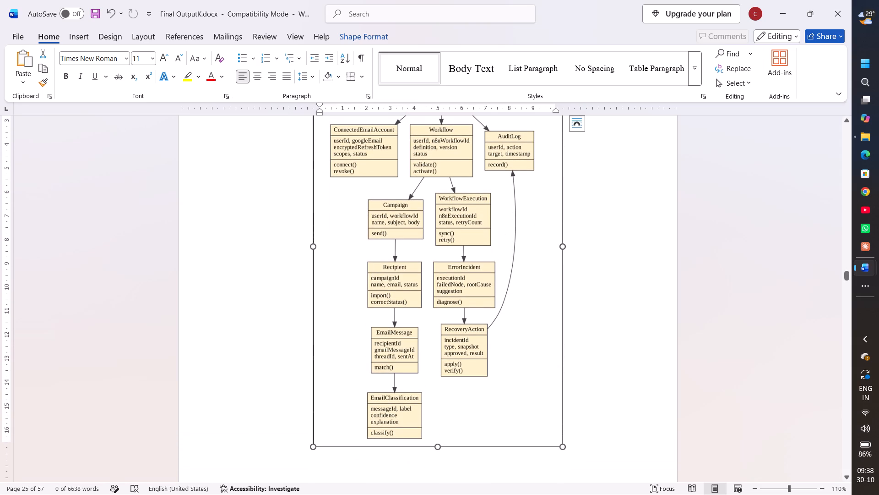
Nudge the class diagram picture slightly up and to the right within its text box frame.
scroll(625, 238, up, 1)
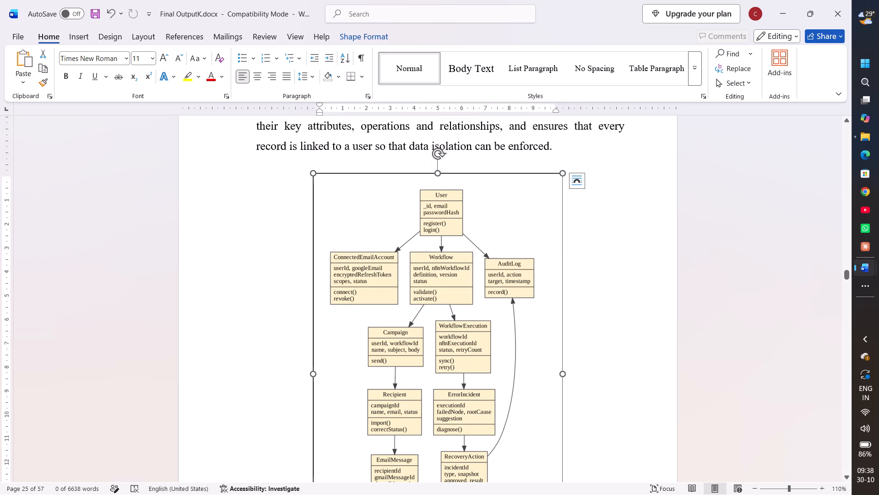
key(ctrl+minus)
key(ctrl+minus)
key(ctrl+minus)
key(ctrl+minus)
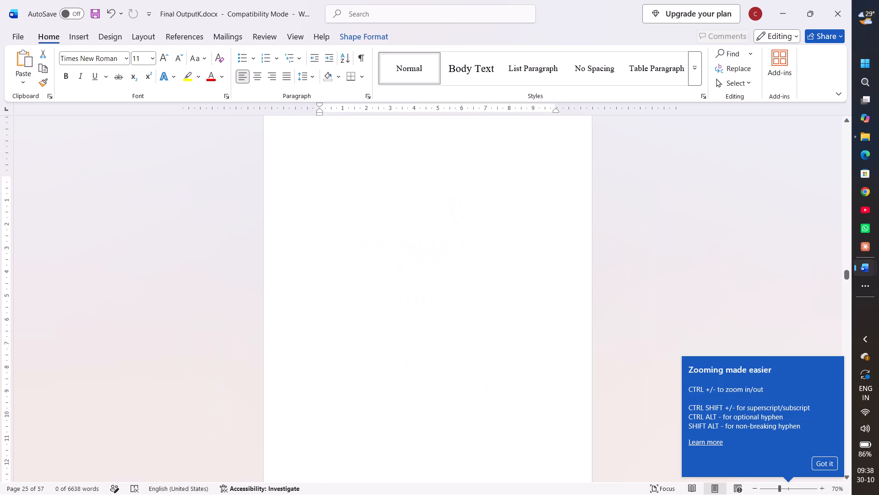
key(ctrl+minus)
key(ctrl+minus)
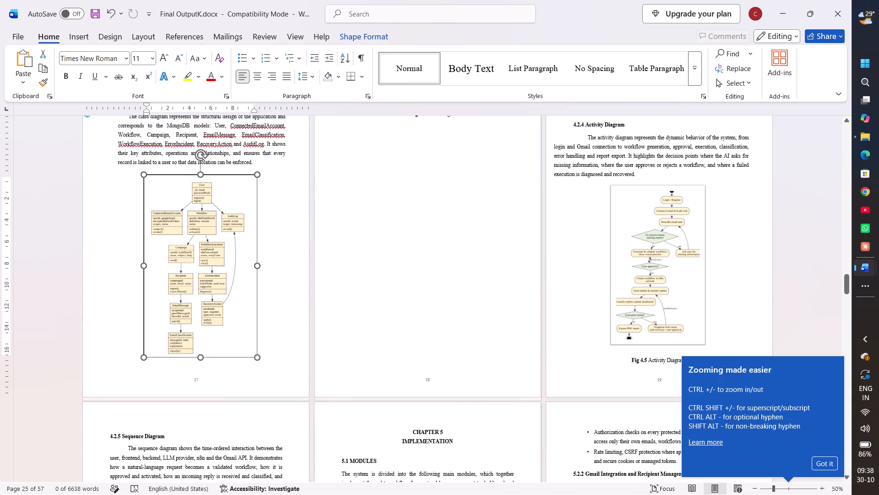
click(216, 276)
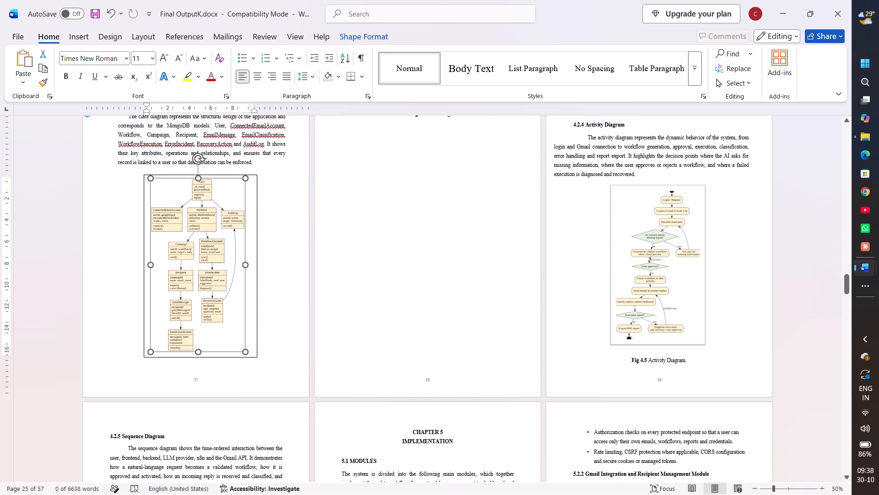
click(276, 328)
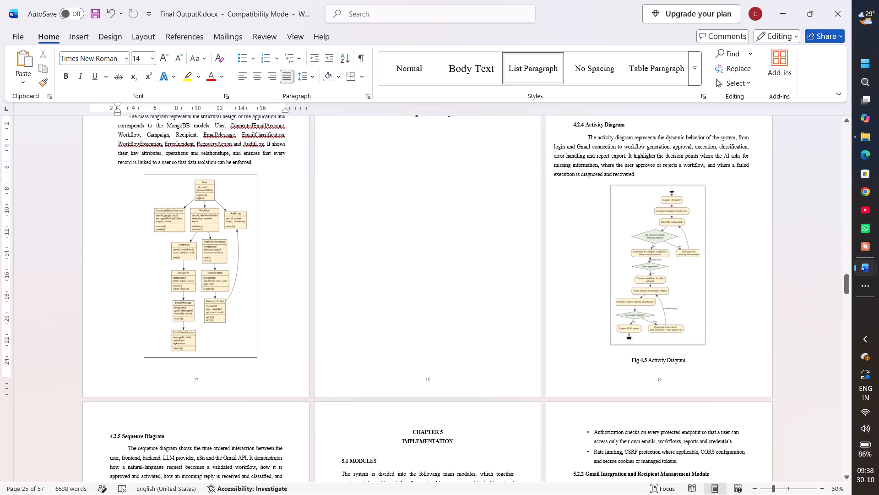
Delete the blank spaces and empty lines before the Fig 4.4 caption to bring it back onto the class diagram's page.
scroll(267, 297, up, 1)
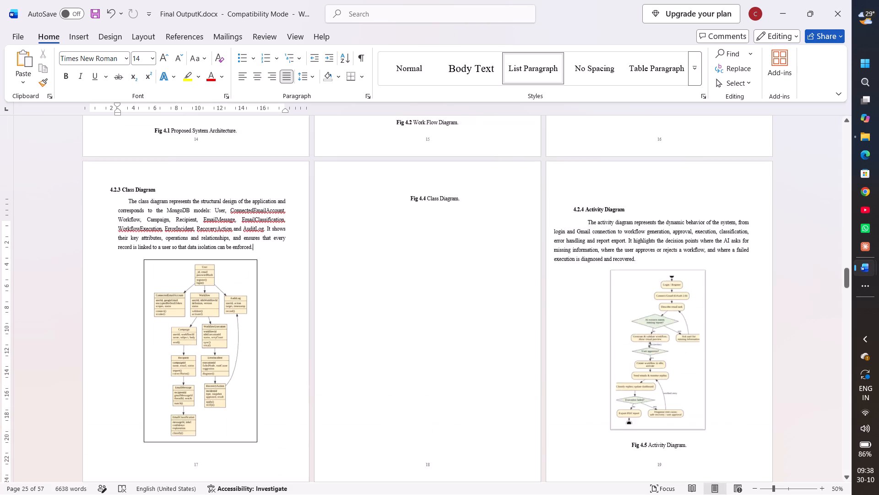
scroll(267, 297, up, 1)
click(409, 237)
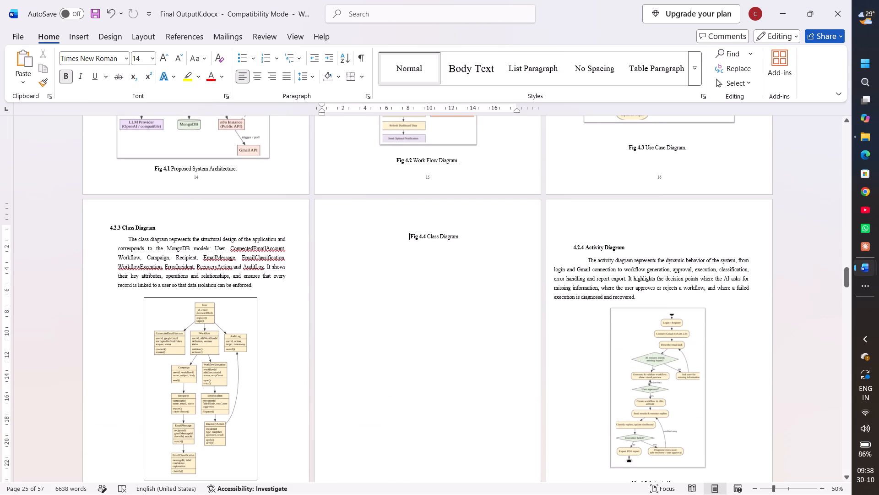
key(BackSpace)
key(BackSpace)
key(BackSpace)
key(BackSpace)
key(BackSpace)
key(BackSpace)
key(BackSpace)
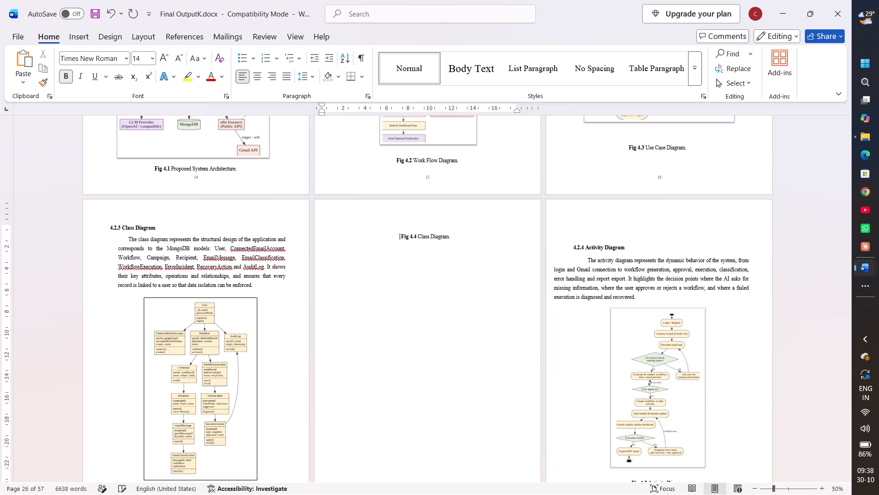
key(BackSpace)
key(BackSpace)
key(BackSpace)
key(BackSpace)
key(BackSpace)
key(BackSpace)
key(BackSpace)
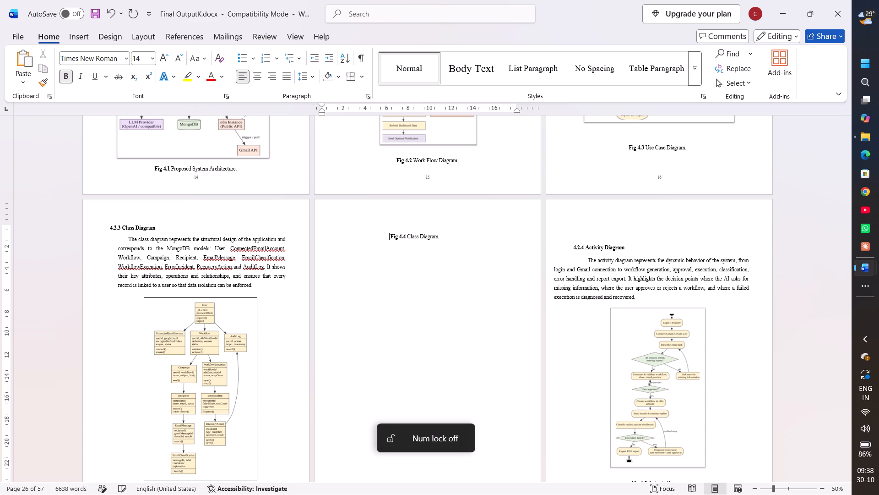
key(BackSpace)
key(BackSpace)
key(BackSpace)
key(BackSpace)
key(BackSpace)
key(BackSpace)
key(BackSpace)
key(BackSpace)
key(BackSpace)
key(BackSpace)
key(BackSpace)
key(BackSpace)
key(BackSpace)
key(BackSpace)
key(BackSpace)
key(BackSpace)
key(BackSpace)
key(BackSpace)
key(BackSpace)
key(BackSpace)
key(BackSpace)
key(BackSpace)
key(BackSpace)
key(BackSpace)
key(BackSpace)
key(BackSpace)
key(BackSpace)
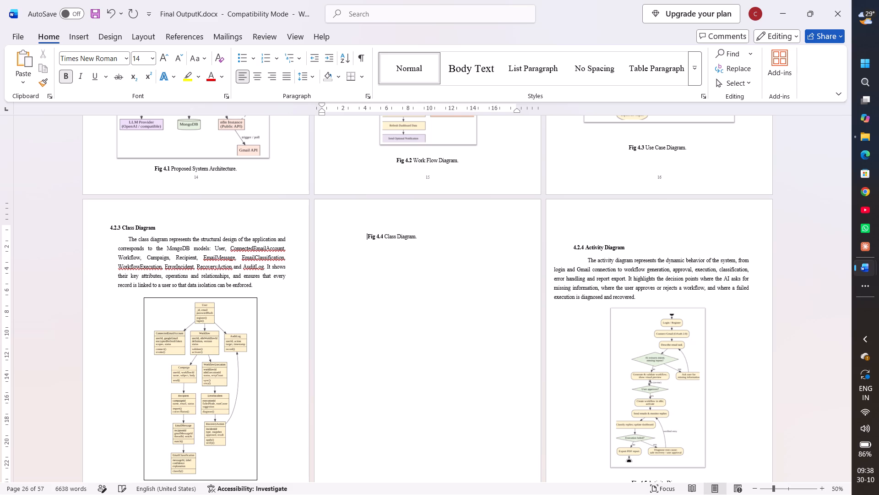
key(BackSpace)
key(BackSpace)
key(BackSpace)
key(BackSpace)
key(BackSpace)
key(BackSpace)
key(BackSpace)
key(BackSpace)
key(BackSpace)
key(BackSpace)
key(BackSpace)
key(BackSpace)
key(BackSpace)
key(BackSpace)
key(BackSpace)
key(BackSpace)
key(BackSpace)
key(BackSpace)
key(BackSpace)
key(BackSpace)
key(BackSpace)
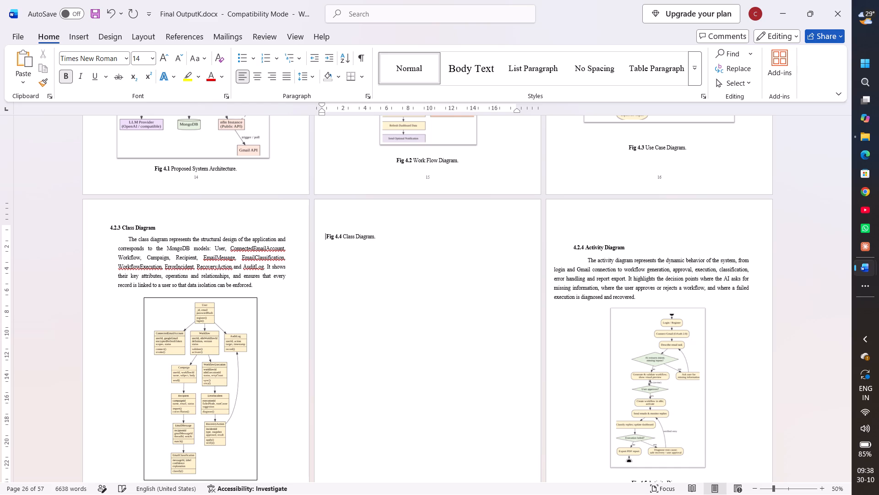
key(BackSpace)
key(BackSpace)
key(BackSpace)
key(BackSpace)
key(BackSpace)
key(BackSpace)
key(BackSpace)
key(BackSpace)
key(BackSpace)
key(BackSpace)
key(BackSpace)
key(BackSpace)
key(BackSpace)
key(BackSpace)
key(BackSpace)
key(BackSpace)
key(BackSpace)
key(BackSpace)
key(BackSpace)
key(BackSpace)
key(BackSpace)
key(BackSpace)
key(BackSpace)
key(BackSpace)
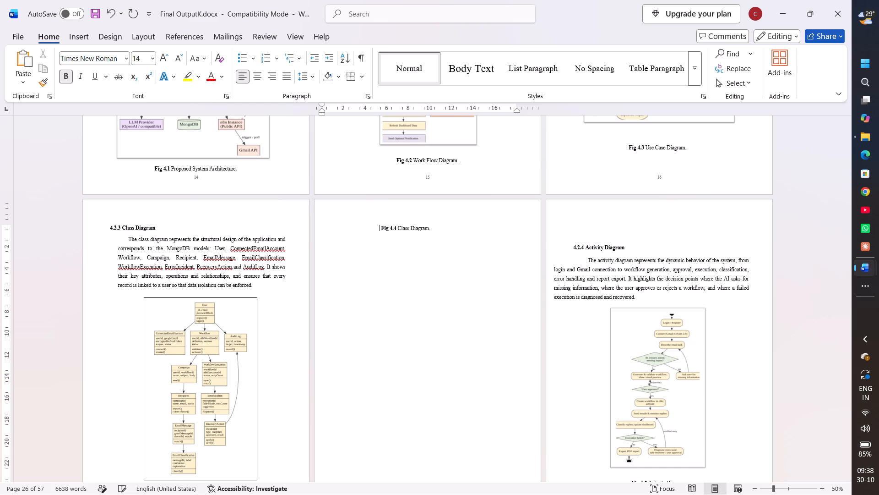
key(BackSpace)
key(BackSpace)
key(BackSpace)
key(BackSpace)
key(BackSpace)
key(BackSpace)
key(BackSpace)
key(BackSpace)
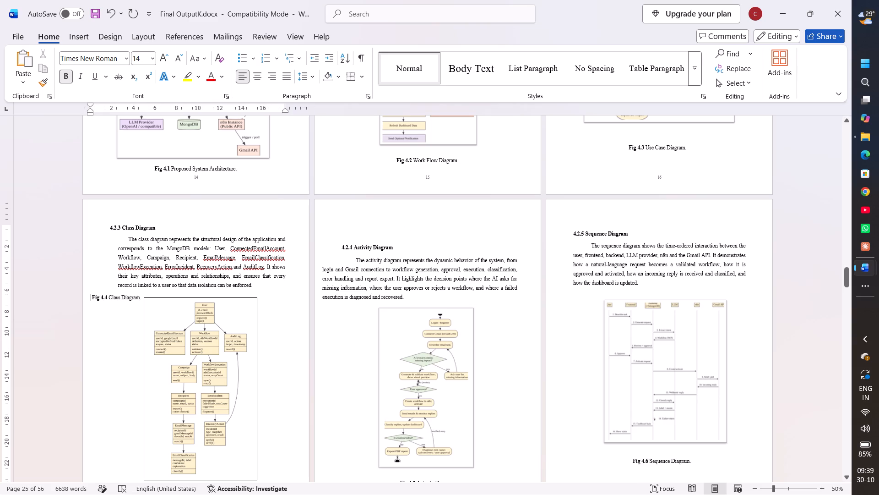
Push the Fig 4.4 caption down onto its own line just below the class diagram's frame.
key(Return)
scroll(140, 299, down, 3)
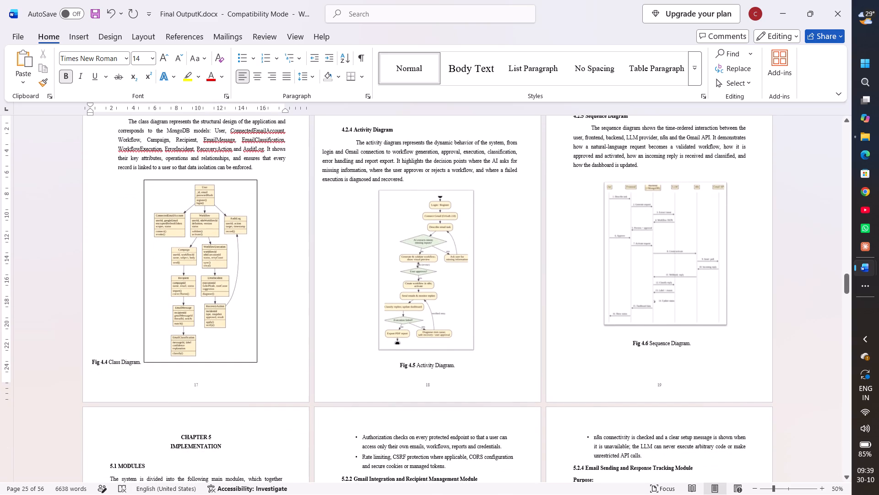
click(142, 365)
key(Return)
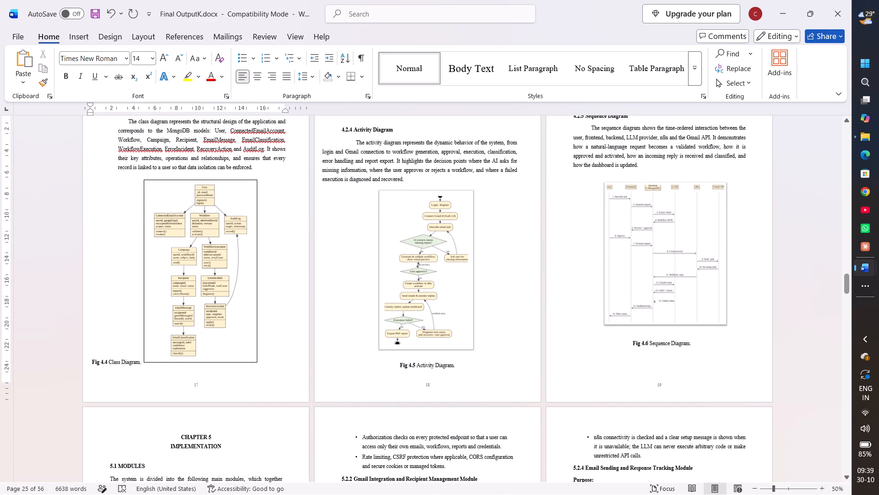
click(88, 363)
key(Return)
Indent the Fig 4.4 Class Diagram caption with spaces so it sits centred beneath the framed diagram.
key(space)
key(space)
key(space)
key(space)
key(space)
key(space)
key(space)
key(space)
key(space)
key(space)
key(space)
key(space)
key(space)
key(space)
key(space)
key(space)
key(space)
key(space)
key(space)
key(space)
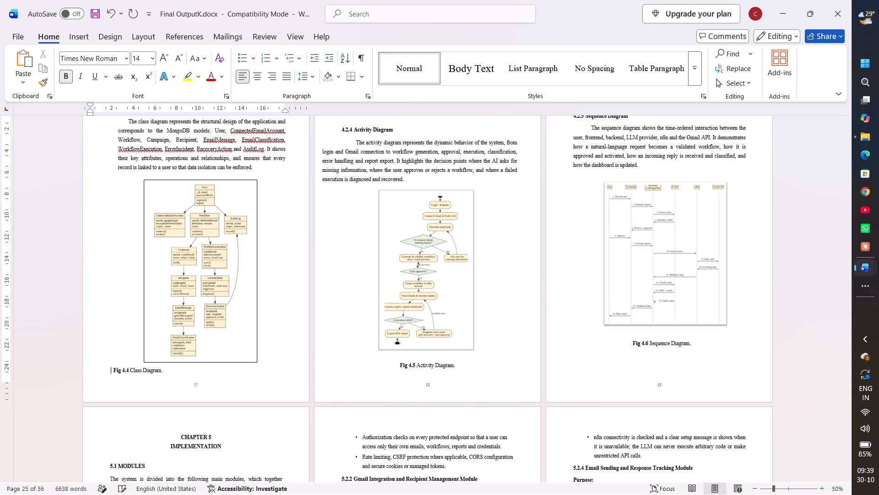
key(space)
key(space)
key(space)
key(space)
key(space)
key(space)
key(space)
key(space)
key(space)
key(space)
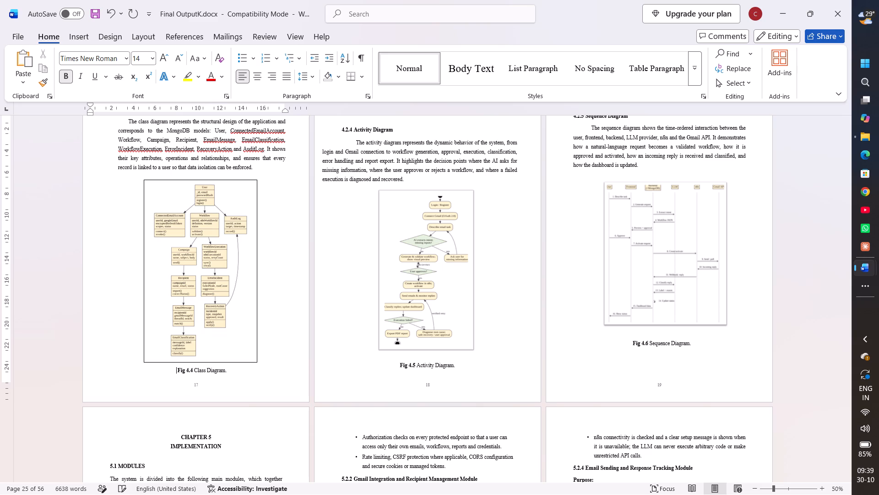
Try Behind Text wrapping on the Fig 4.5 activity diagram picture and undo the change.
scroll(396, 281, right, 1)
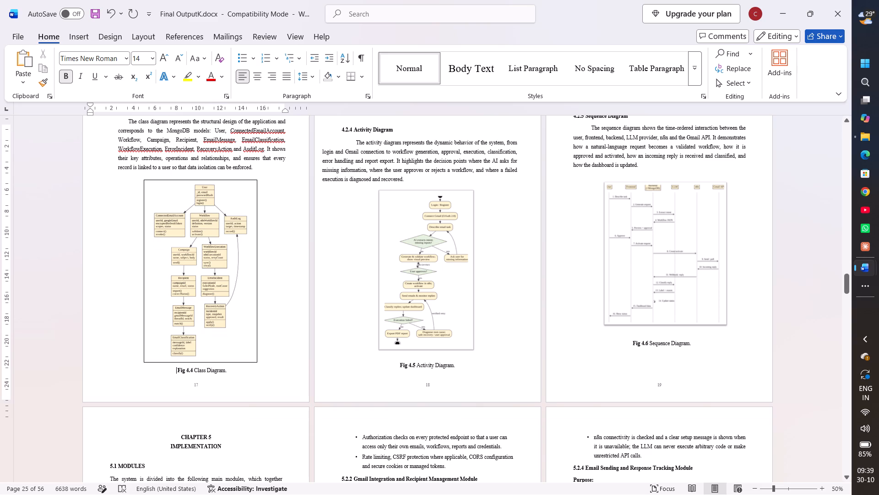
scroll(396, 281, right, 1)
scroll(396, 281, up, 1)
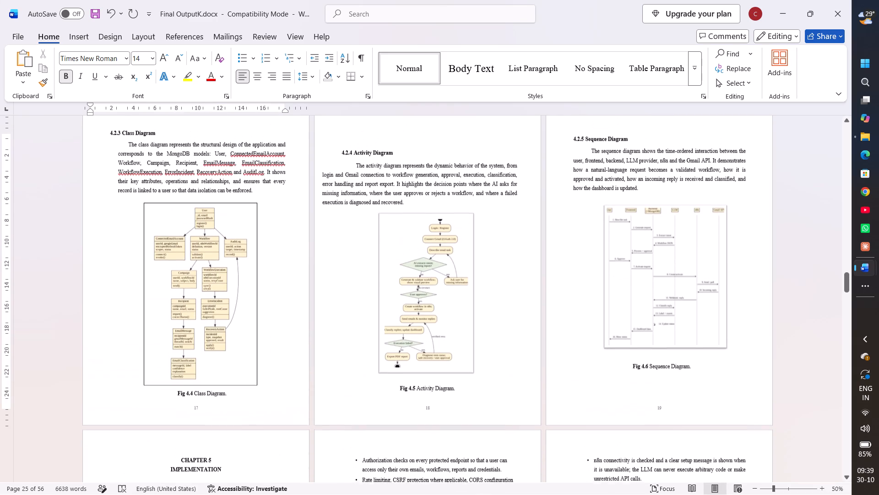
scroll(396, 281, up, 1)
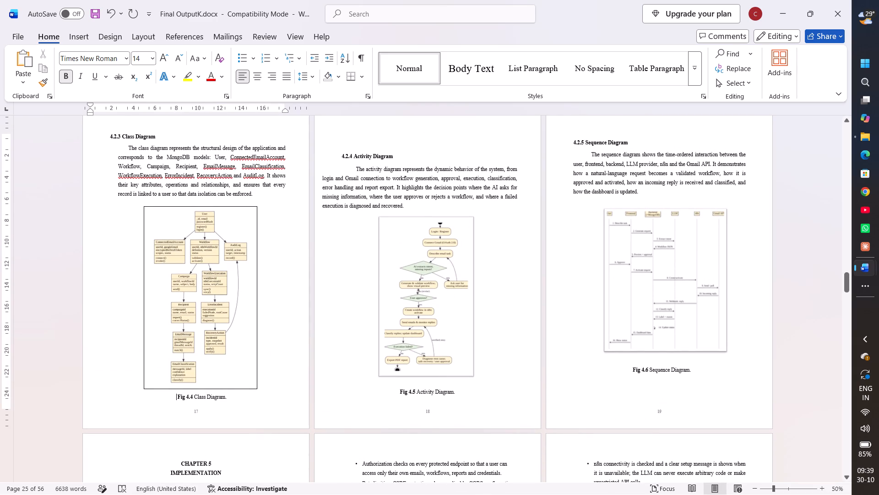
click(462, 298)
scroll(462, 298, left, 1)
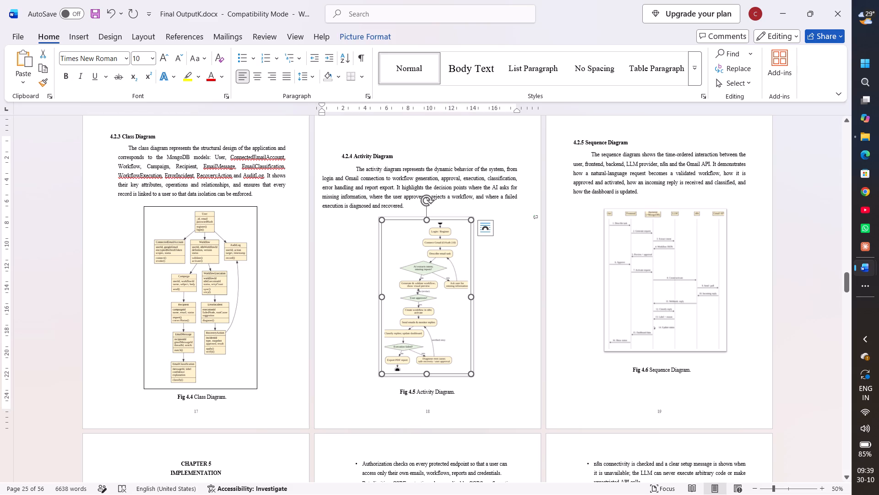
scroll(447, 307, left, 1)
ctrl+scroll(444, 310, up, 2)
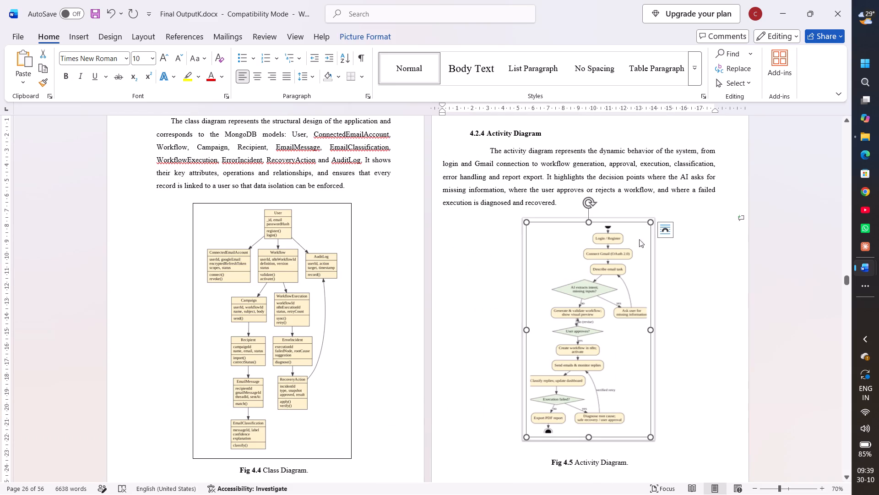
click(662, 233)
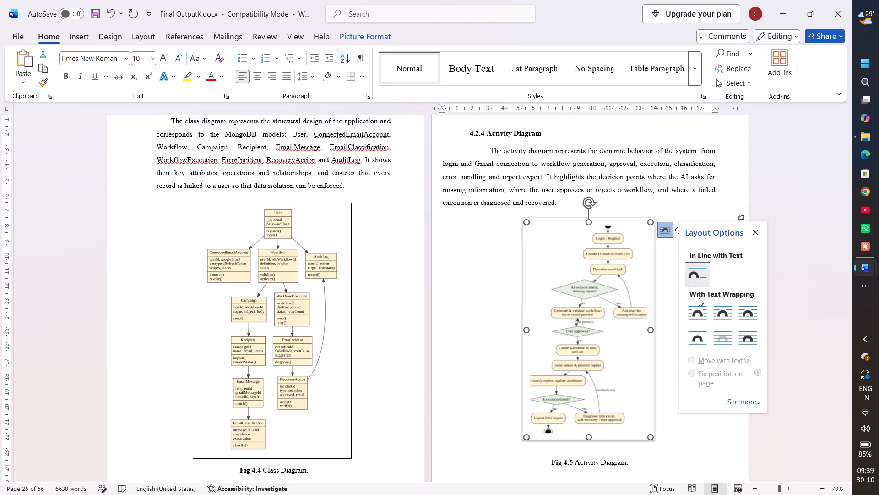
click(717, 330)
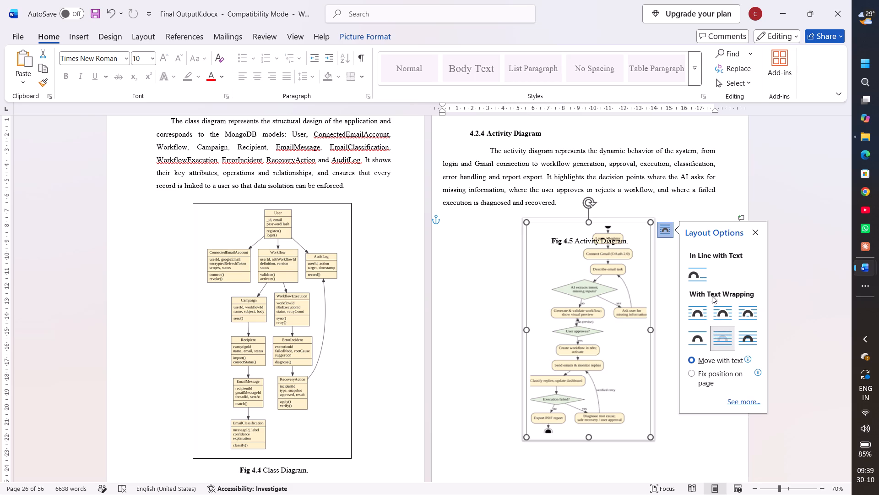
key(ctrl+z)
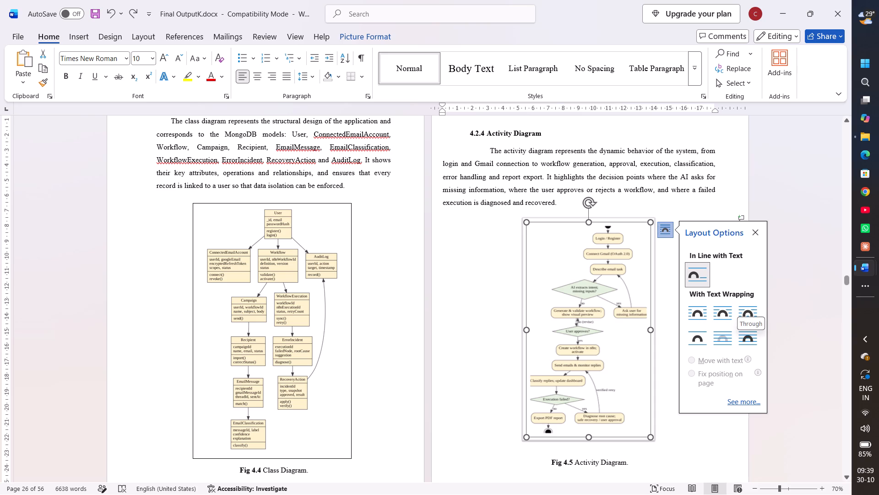
Review the layout of the pages from the Fig 4.5 activity diagram through the Fig 4.6 sequence diagram into Chapter 5.
click(835, 285)
scroll(511, 312, down, 3)
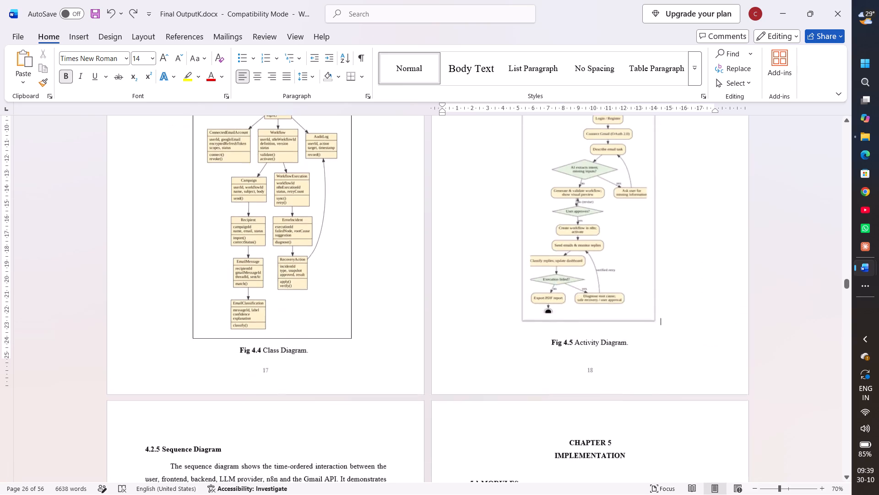
scroll(511, 312, down, 2)
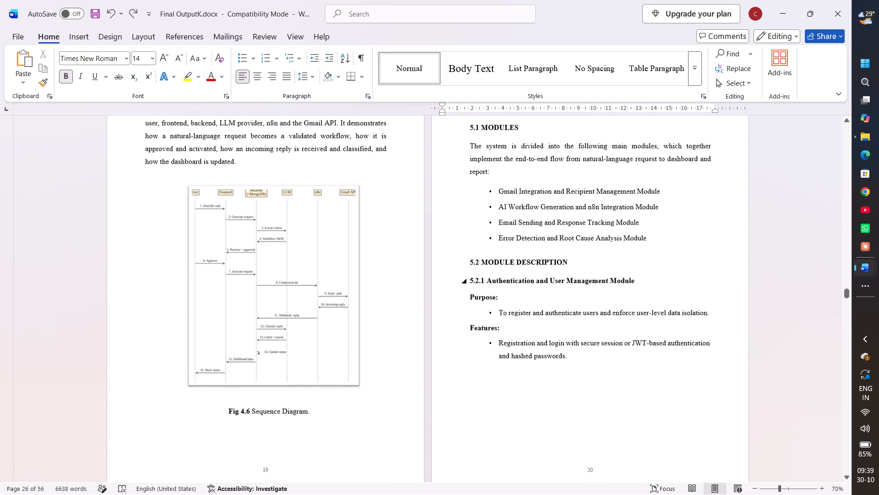
scroll(511, 312, down, 1)
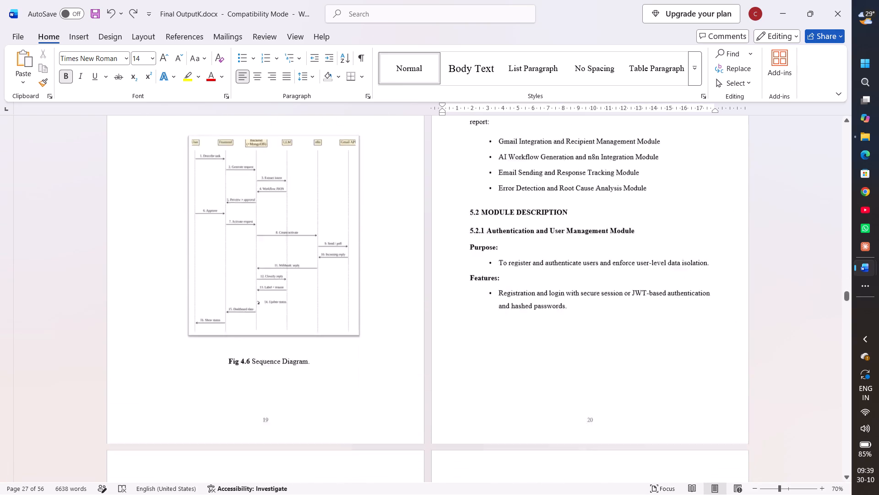
scroll(511, 312, down, 1)
scroll(583, 272, left, 1)
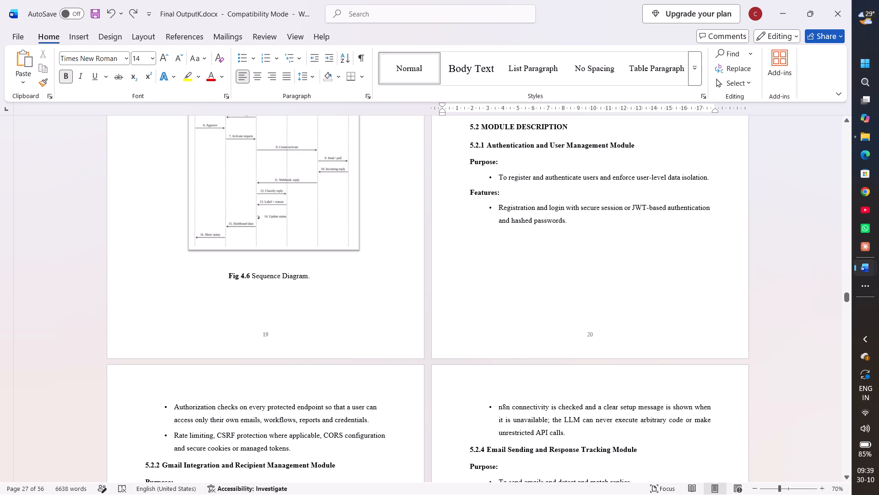
ctrl+scroll(583, 272, up, 2)
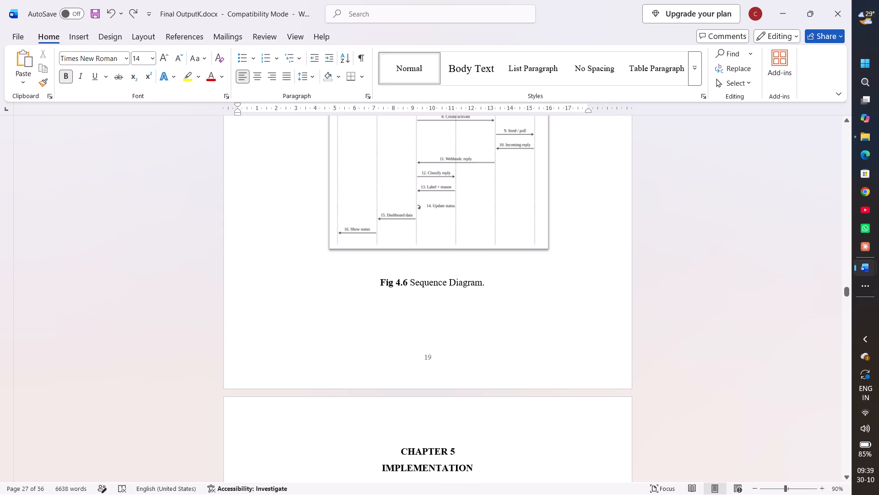
Copy the Purpose and Features text of section 5.2.1 Authentication and User Management Module, from "Purpose:" through the bullet ending "managed tokens.".
scroll(500, 300, down, 4)
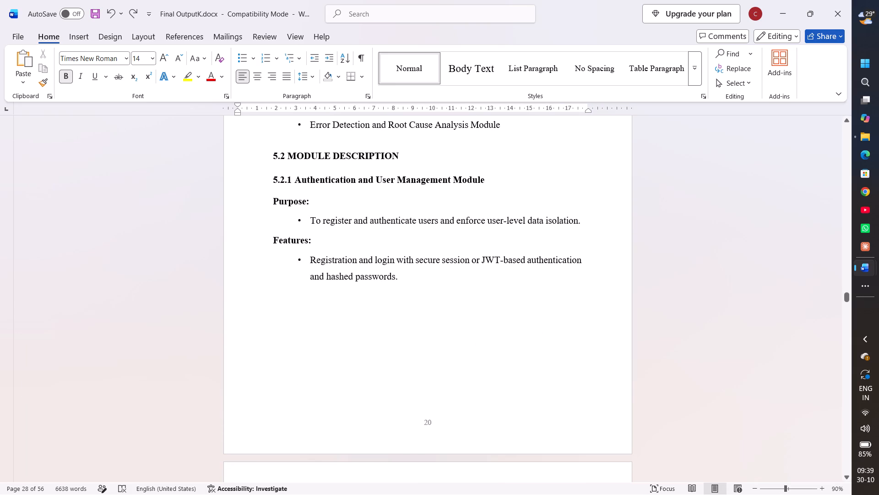
drag(271, 199, 345, 255)
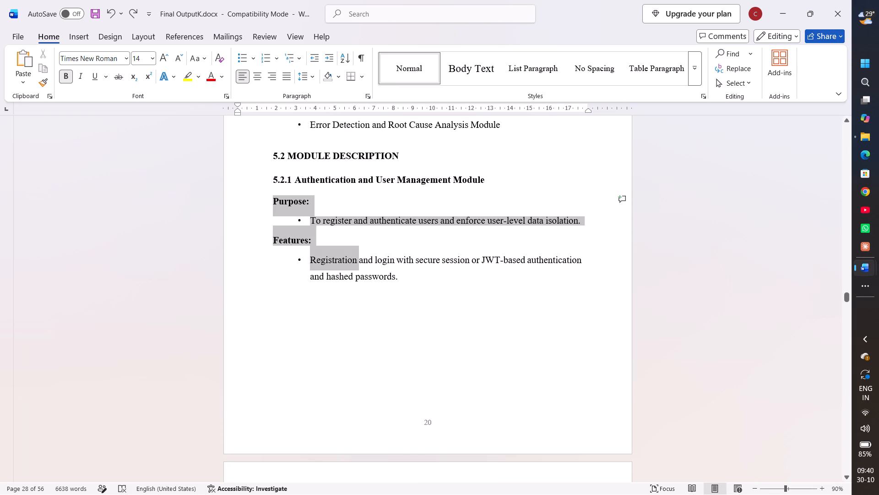
drag(345, 255, 412, 480)
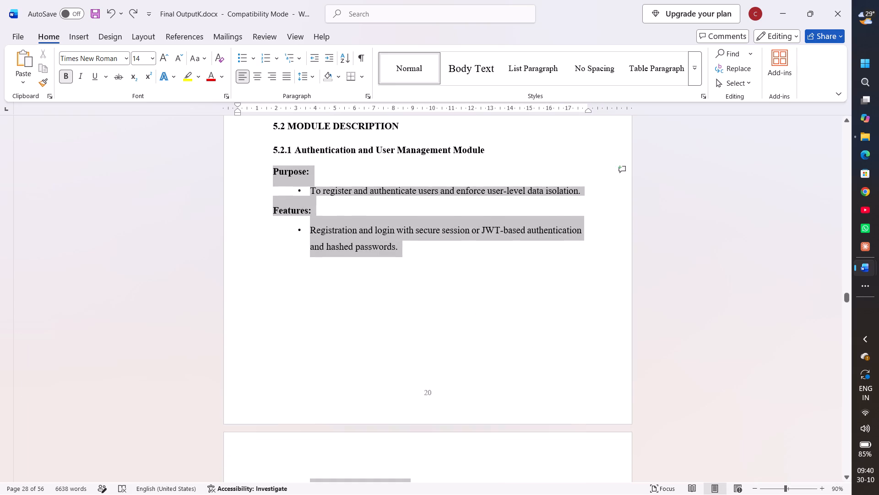
drag(412, 480, 483, 392)
key(ctrl+c)
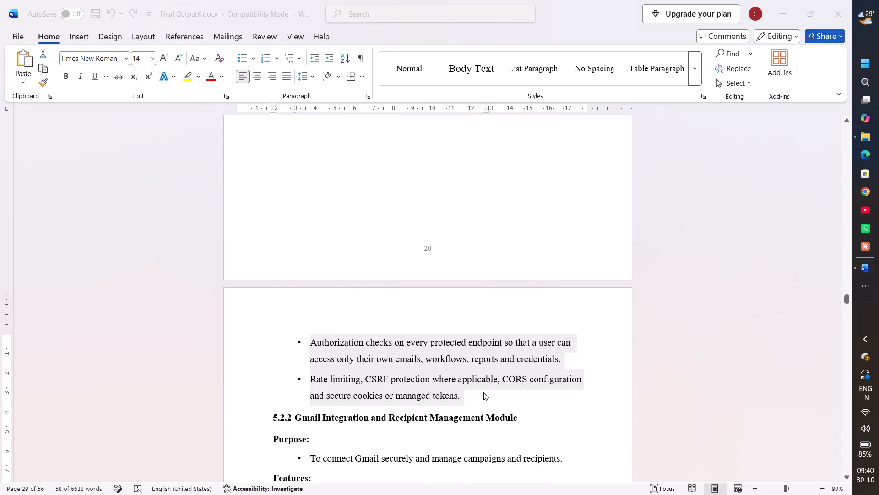
Search the computer for "chrome" and open the Chrome browser.
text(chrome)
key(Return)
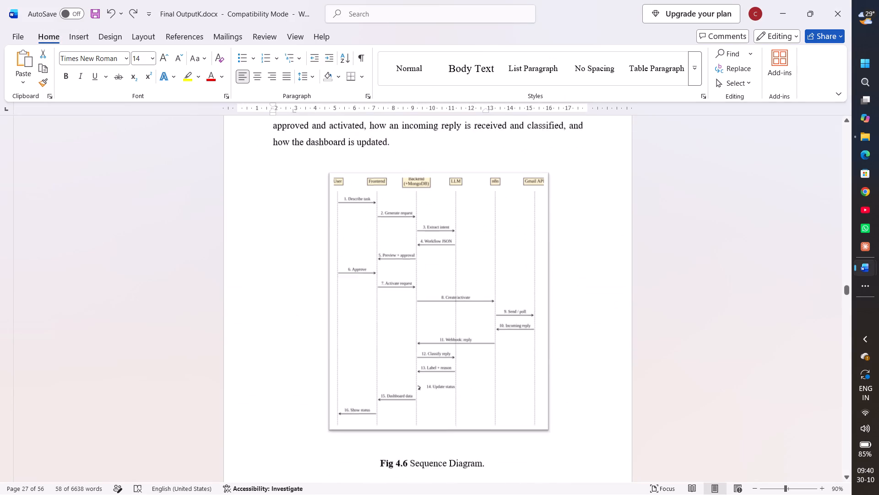
scroll(404, 137, down, 1)
click(446, 257)
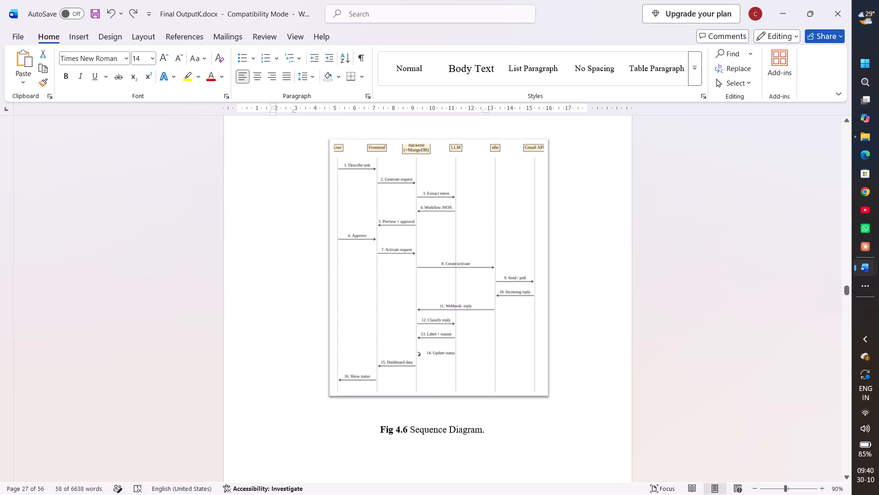
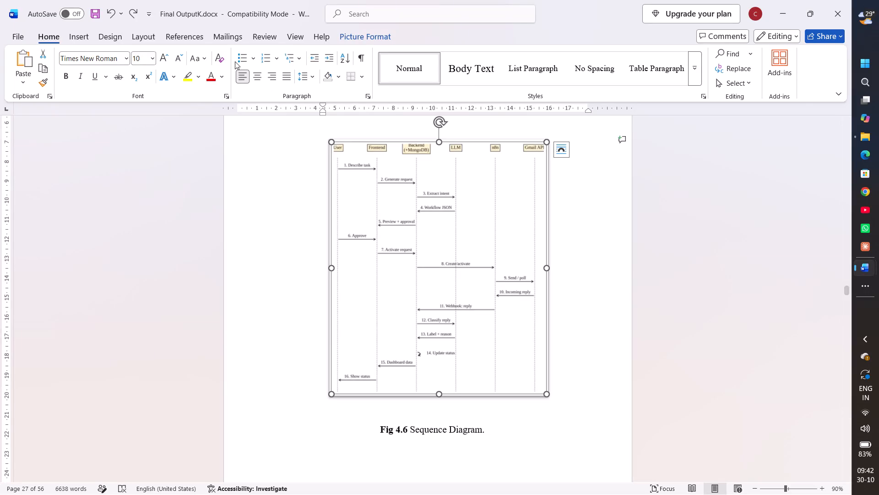
Insert a simple text box over the Fig 4.6 diagram, clear its placeholder text and set its wrapping to Behind Text.
click(69, 38)
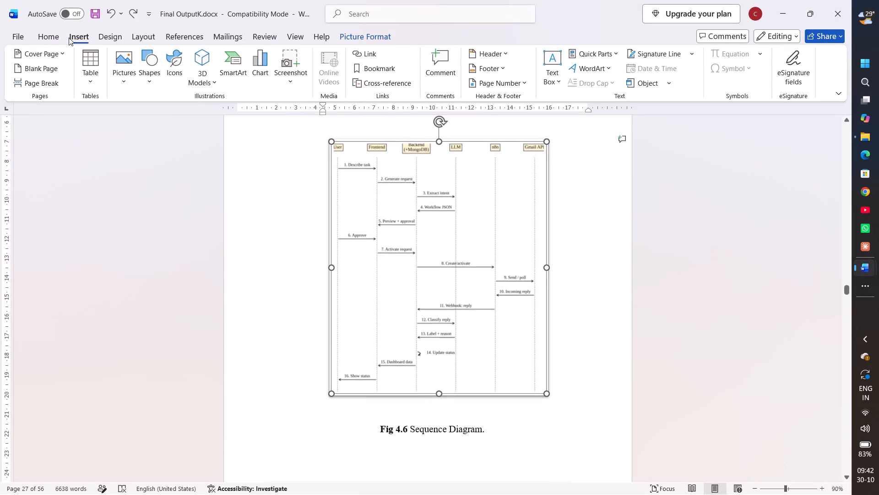
click(545, 76)
click(576, 143)
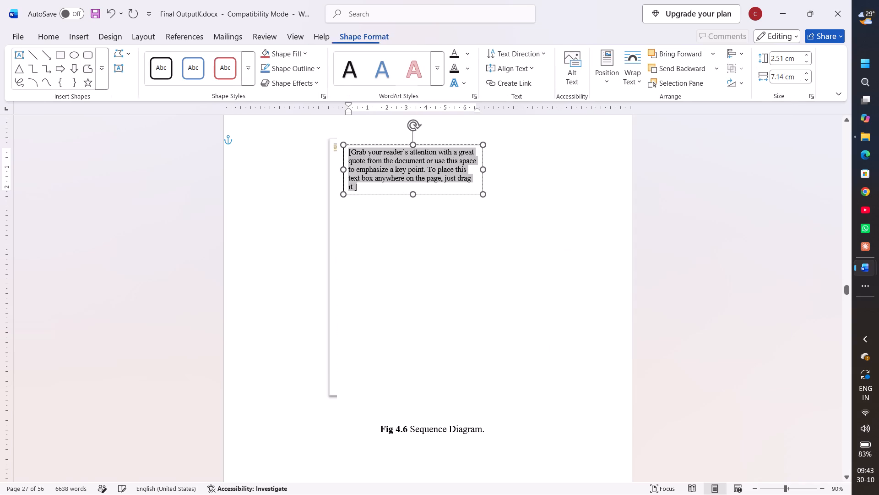
key(BackSpace)
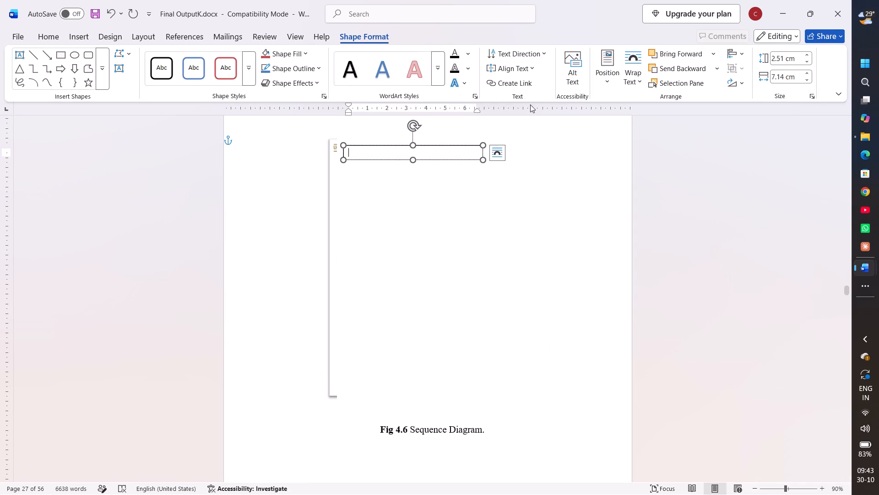
click(493, 153)
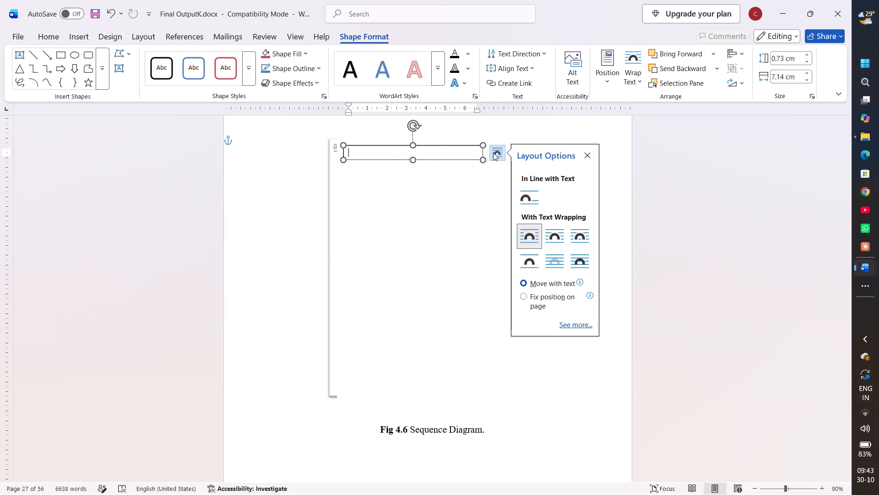
click(556, 258)
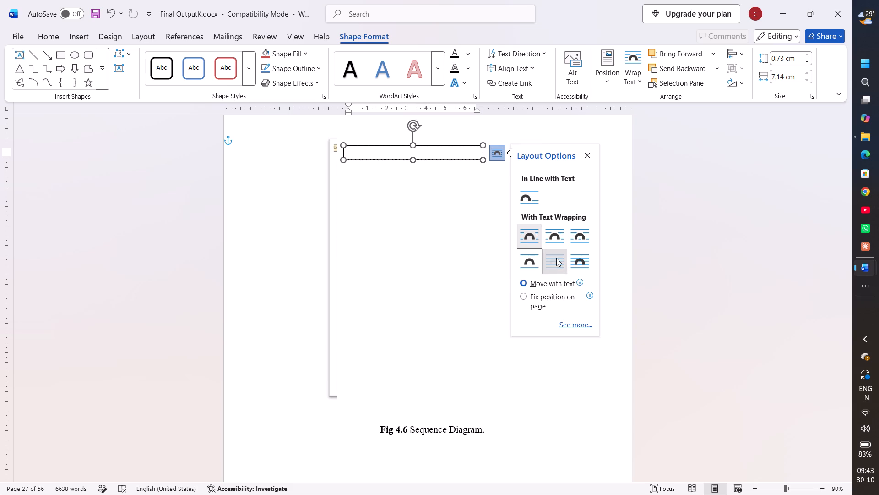
Stretch the empty text box downward to about 13.66 cm tall, reaching past the sequence diagram's lower edge.
scroll(422, 242, up, 1)
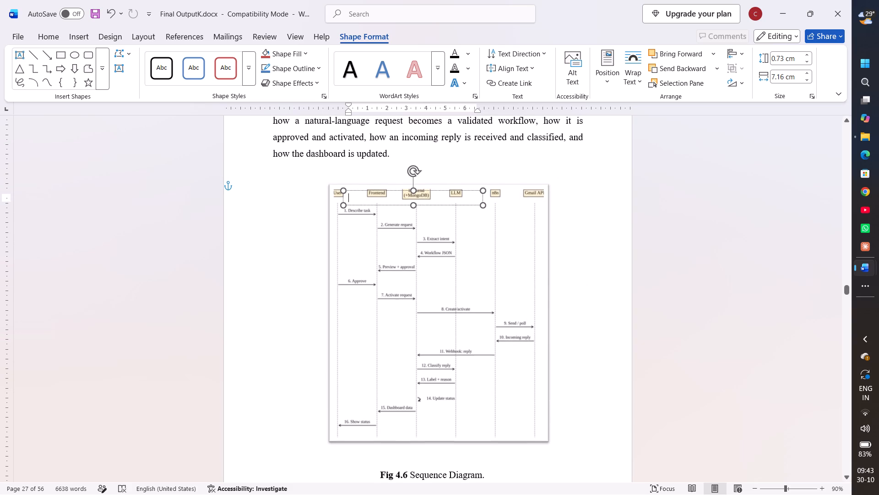
drag(415, 204, 443, 333)
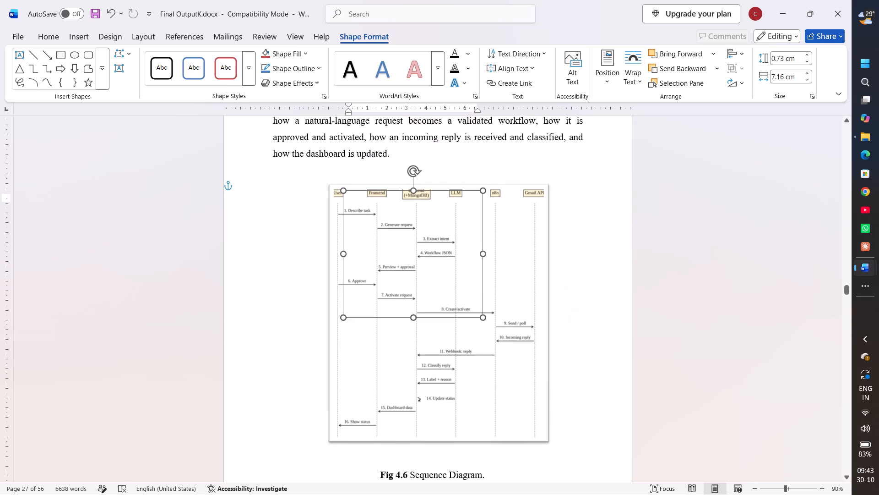
drag(443, 333, 456, 457)
click(456, 457)
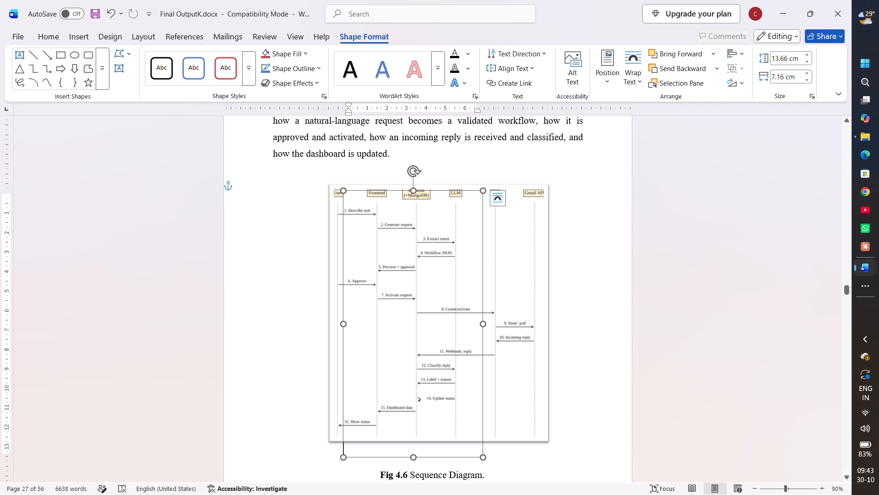
Delete the old Fig 4.6 sequence diagram picture.
click(503, 261)
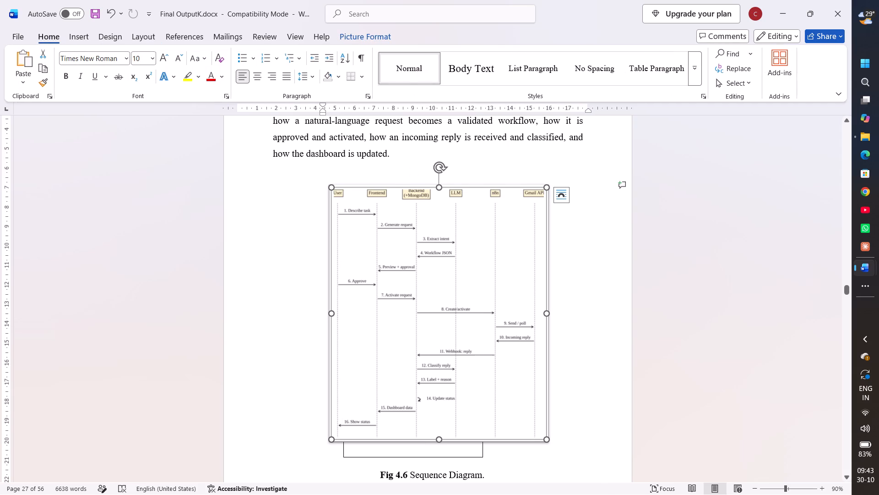
key(Delete)
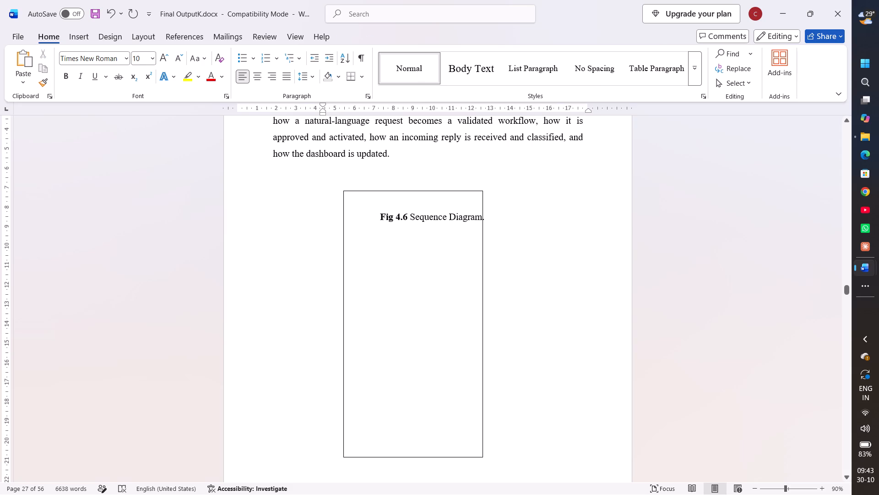
Extend the empty text box upward to just below the section 4.2.5 paragraph.
click(411, 259)
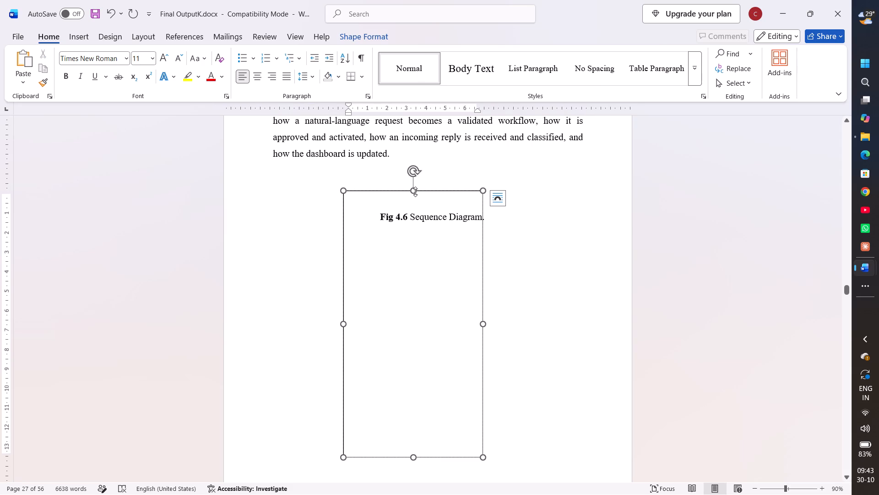
drag(415, 192, 413, 173)
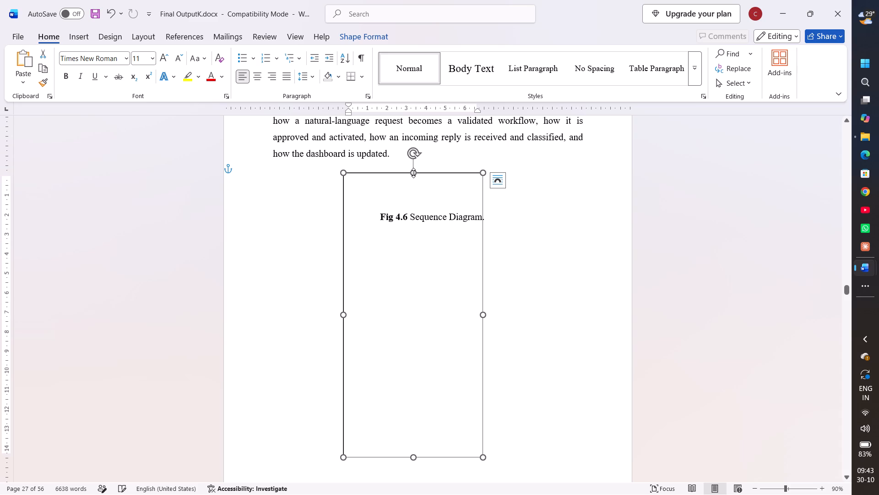
Copy the Fig 4.6 Sequence Diagram caption and remove it from the text box area.
drag(380, 217, 489, 225)
key(ctrl+c)
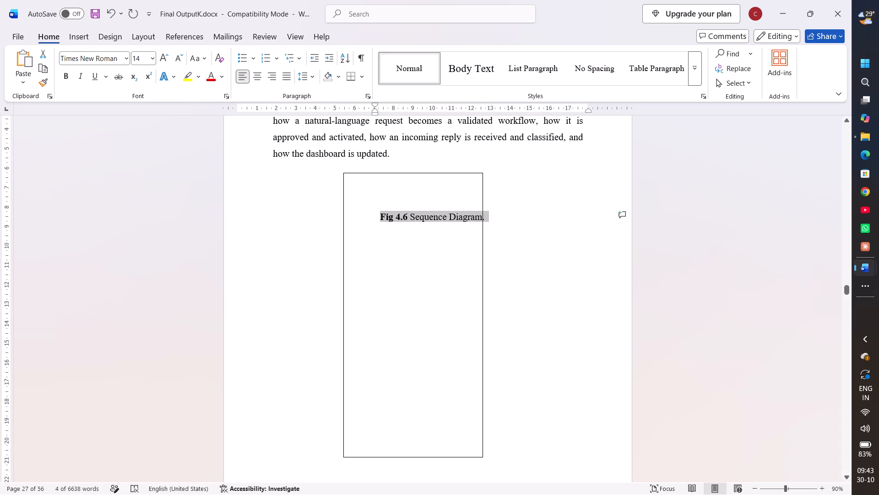
key(BackSpace)
Widen the empty text box towards the page's right margin to make room for the sequence diagram.
scroll(413, 225, up, 1)
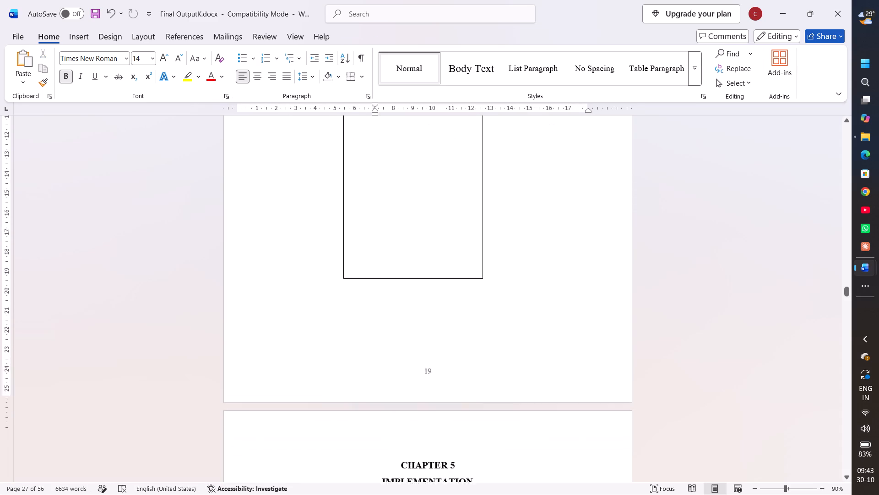
scroll(413, 225, up, 1)
click(418, 228)
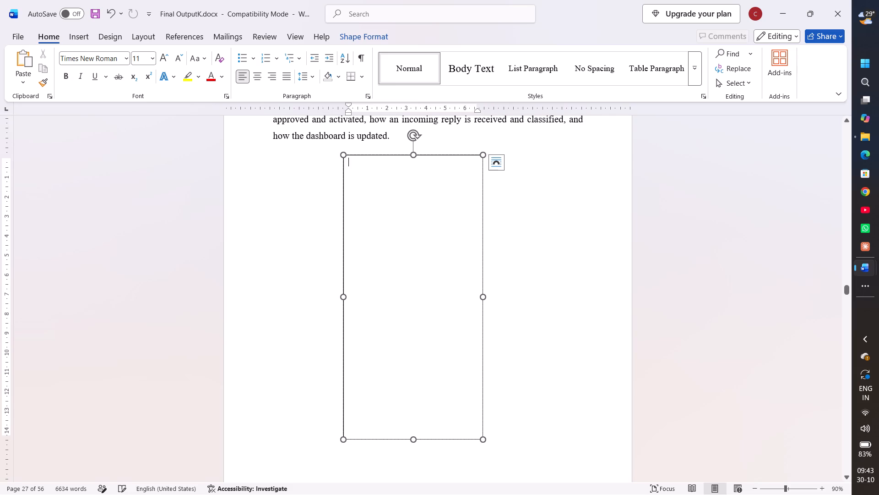
drag(486, 297, 515, 297)
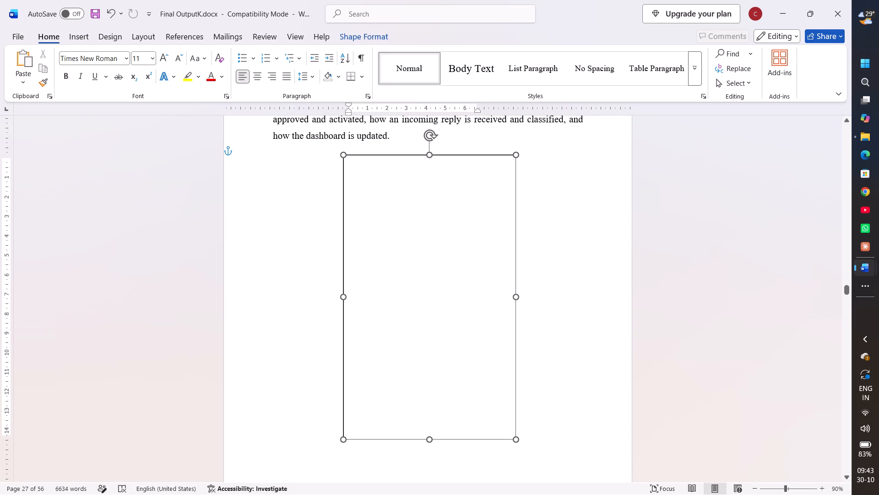
Enlarge the empty text box below the section 4.2.5 paragraph on both sides and downward, to about 12 cm wide.
drag(515, 297, 529, 298)
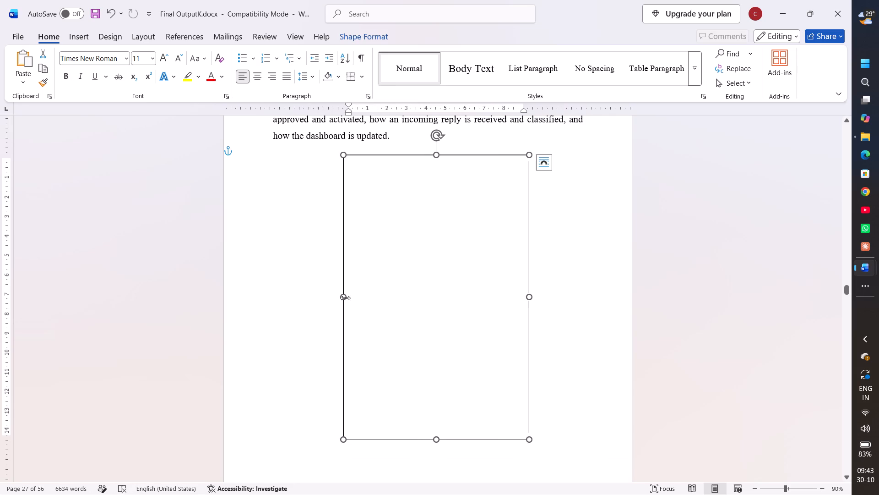
drag(345, 298, 326, 297)
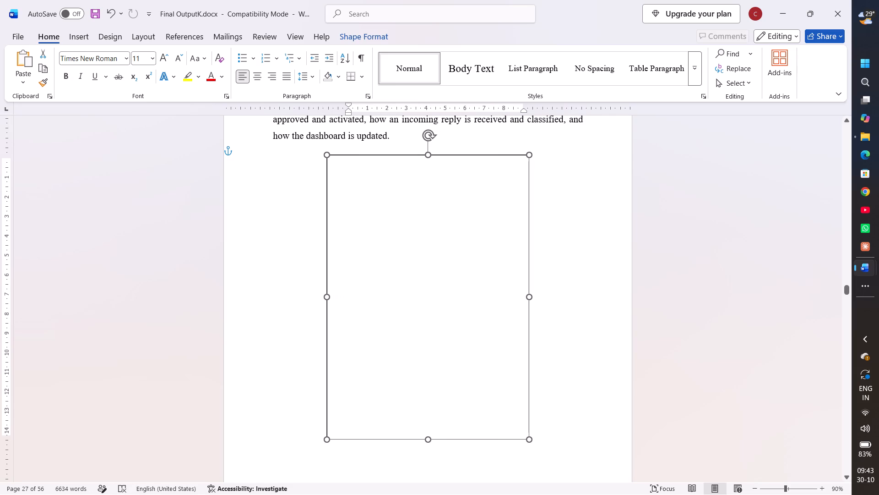
drag(326, 297, 322, 295)
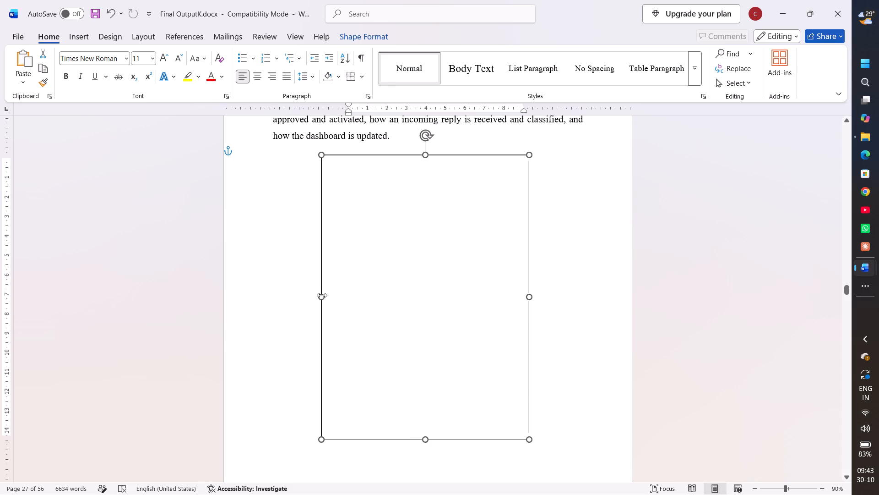
scroll(411, 313, down, 1)
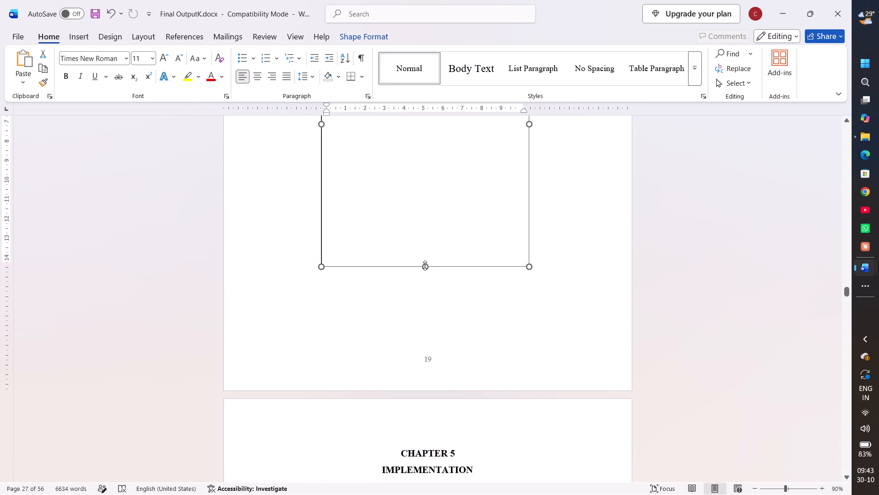
drag(425, 265, 427, 286)
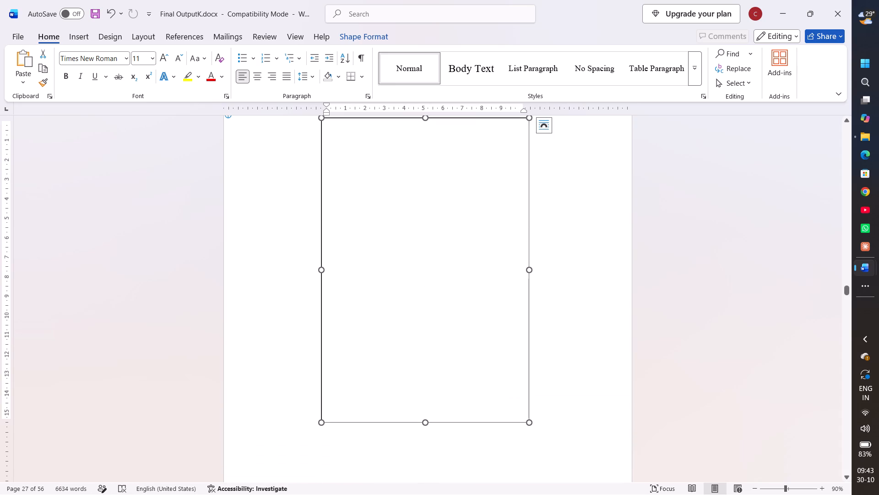
drag(532, 269, 549, 269)
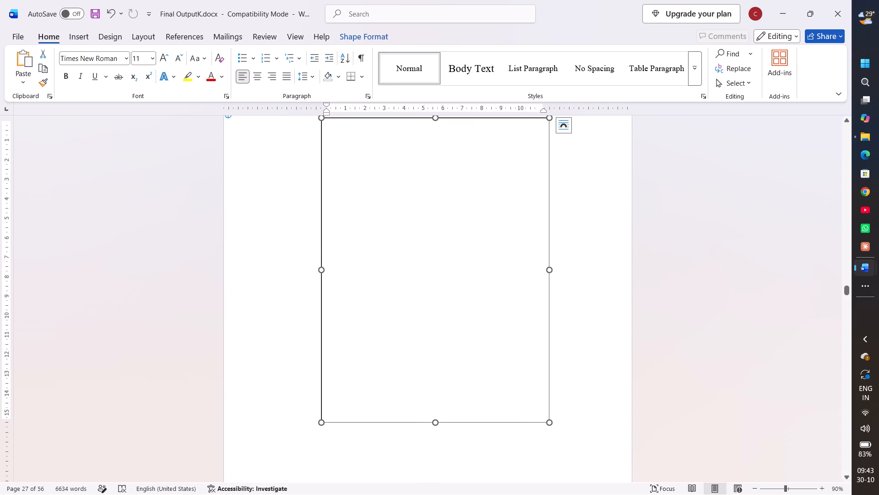
drag(322, 268, 309, 268)
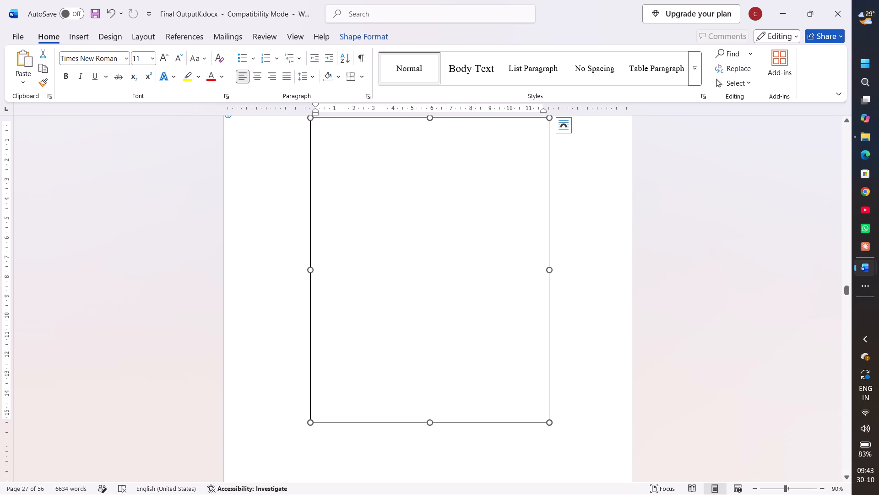
Switch to Project_Report_Final (1).docx and copy the sequence diagram picture that follows the activity diagram.
key(alt+Tab)
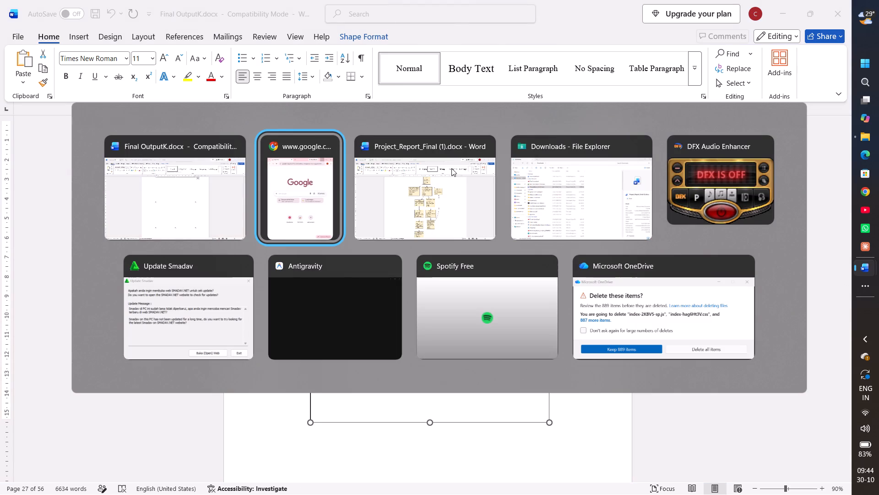
key(alt+Tab)
scroll(449, 254, down, 3)
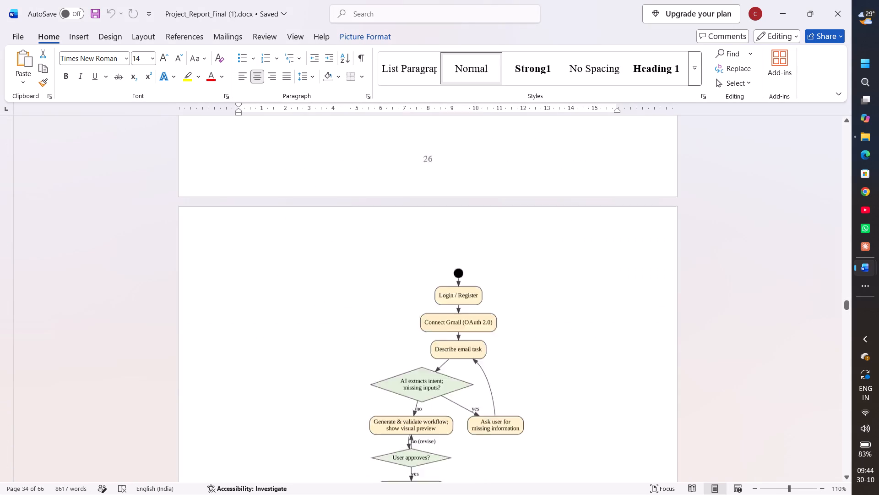
scroll(449, 254, down, 4)
click(446, 266)
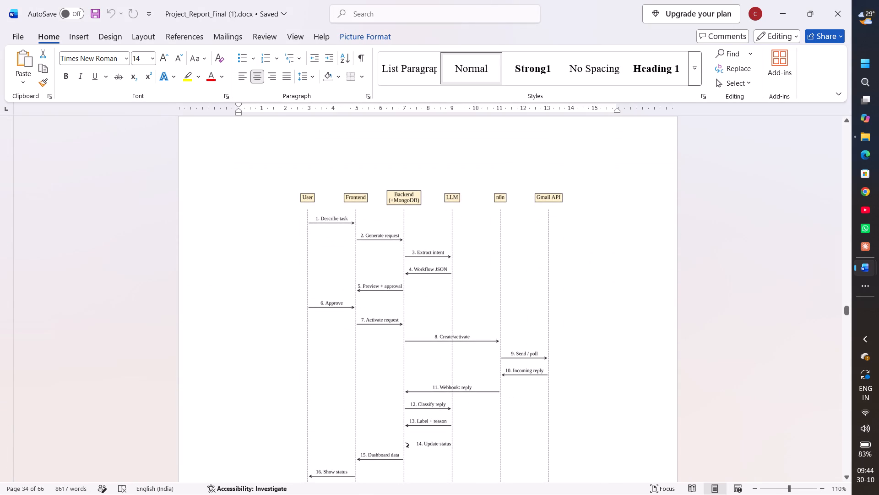
key(ctrl+c)
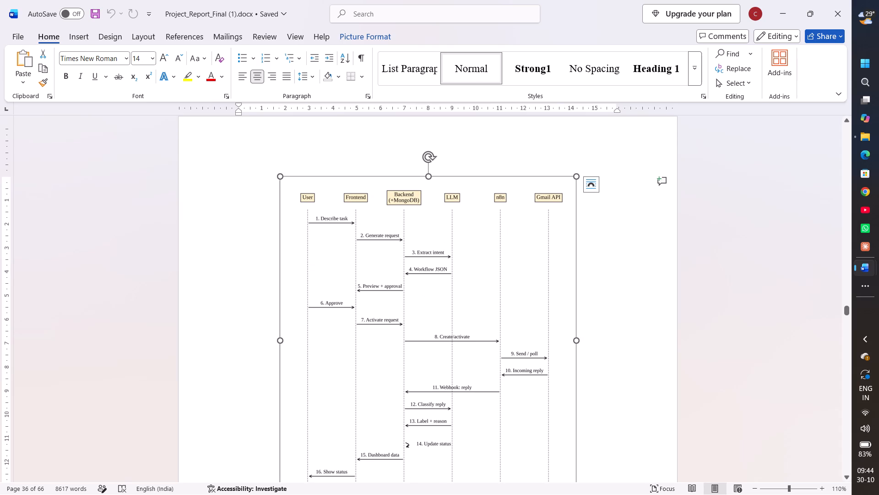
Return to Final OutputK.docx and paste the sequence diagram picture in the page body beside the empty text box.
key(alt+Tab)
click(426, 248)
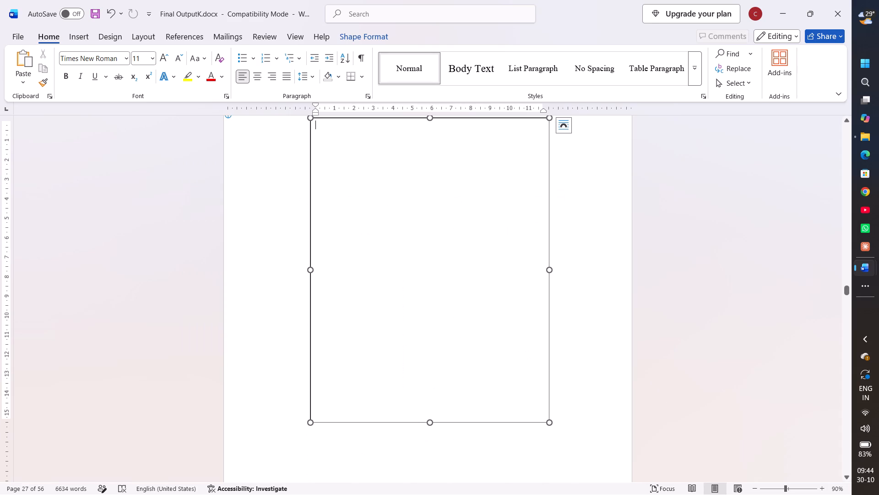
click(453, 234)
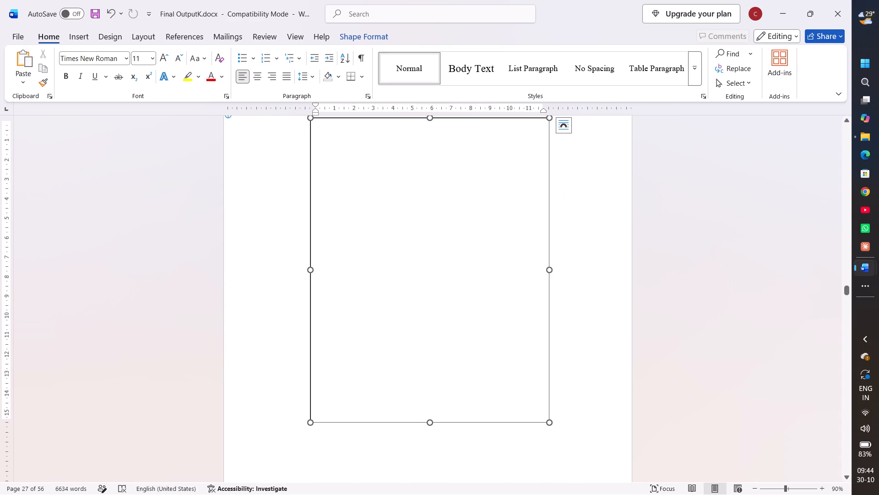
click(580, 227)
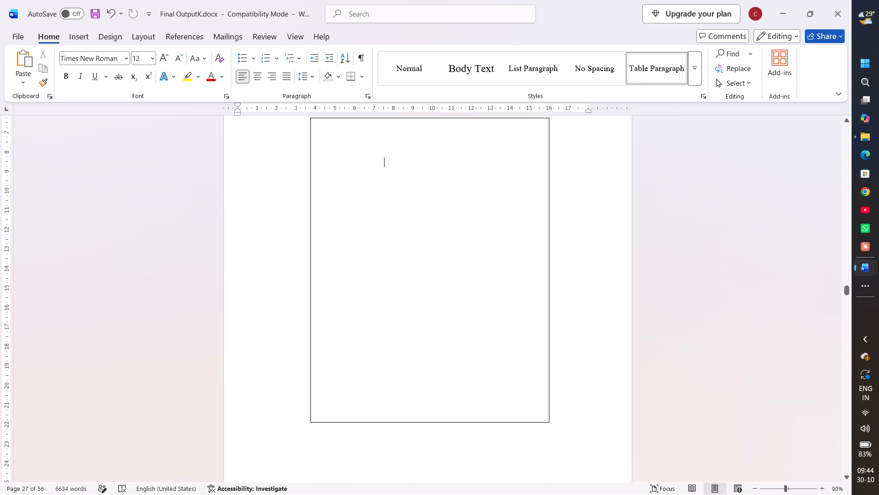
key(ctrl+v)
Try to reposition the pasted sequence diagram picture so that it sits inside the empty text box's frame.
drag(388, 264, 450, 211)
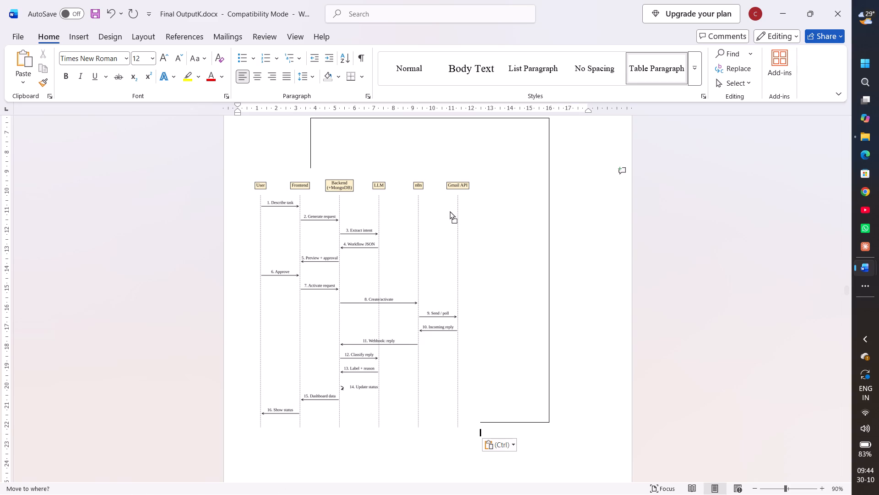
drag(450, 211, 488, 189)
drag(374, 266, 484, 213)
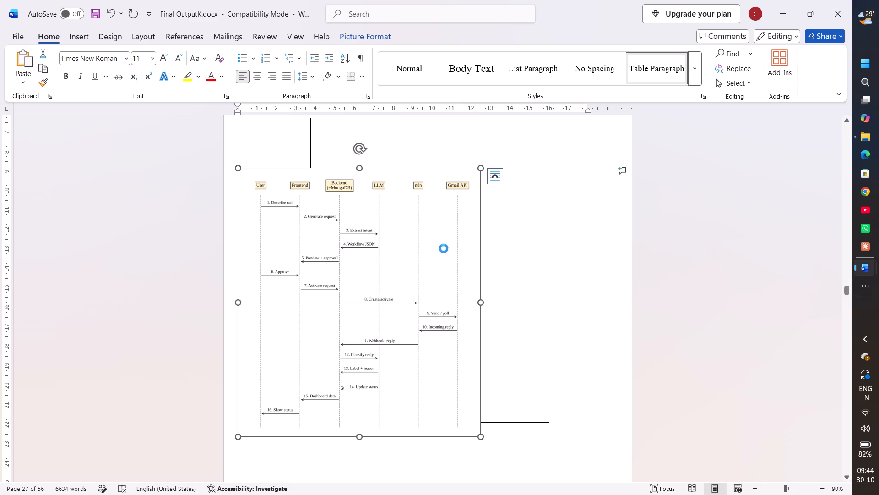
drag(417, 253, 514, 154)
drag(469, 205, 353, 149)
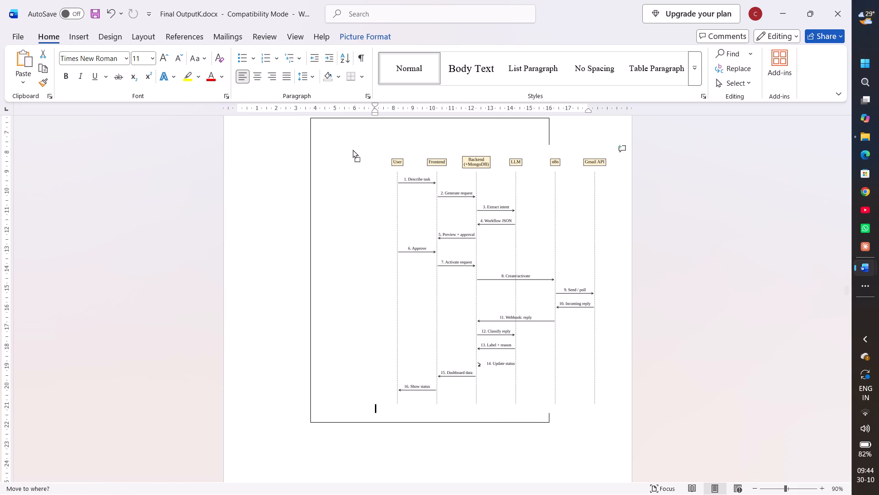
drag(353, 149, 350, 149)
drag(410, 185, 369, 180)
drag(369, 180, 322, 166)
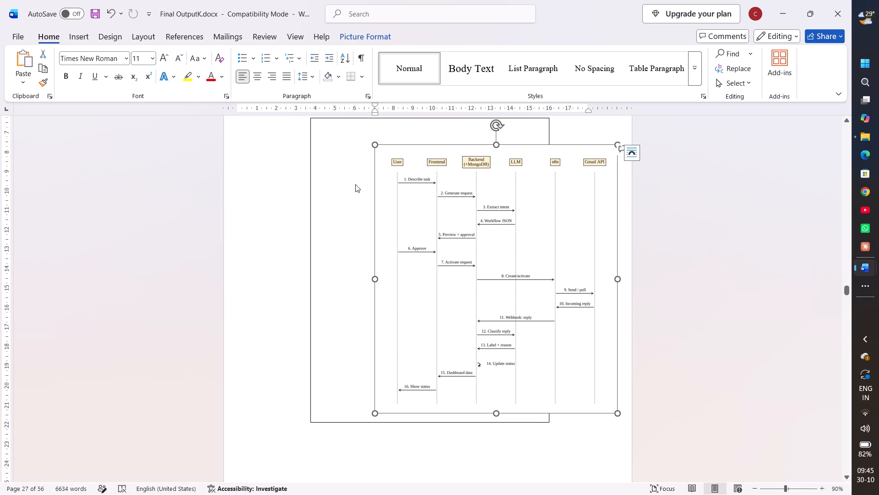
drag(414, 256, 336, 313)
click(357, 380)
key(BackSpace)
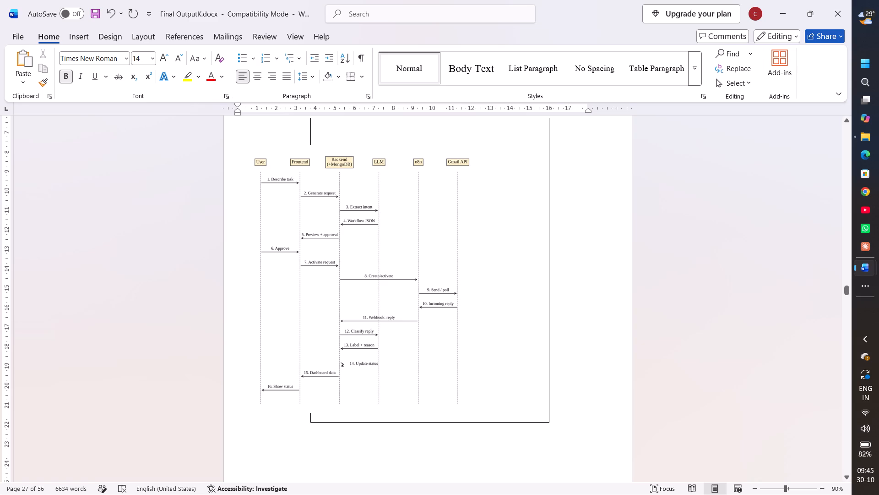
Move the sequence diagram picture up below the section 4.2.5 paragraph and try to align it with the text box frame.
scroll(507, 306, up, 4)
scroll(507, 306, down, 1)
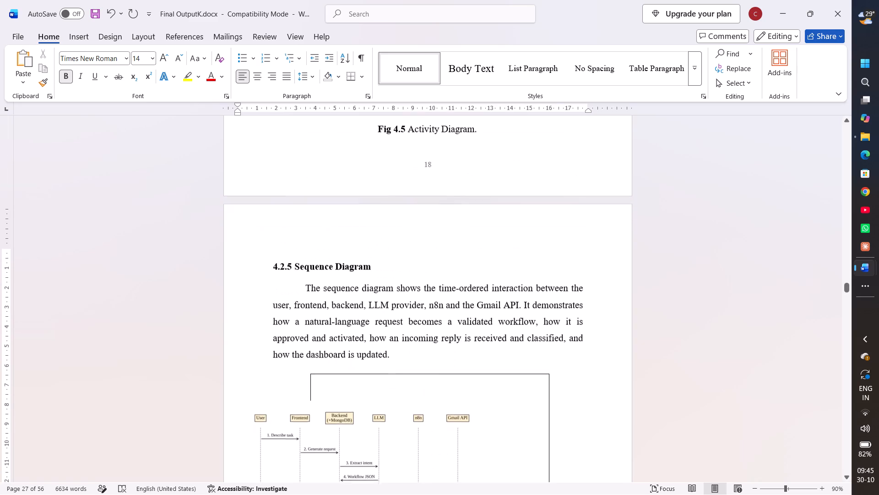
scroll(507, 306, down, 1)
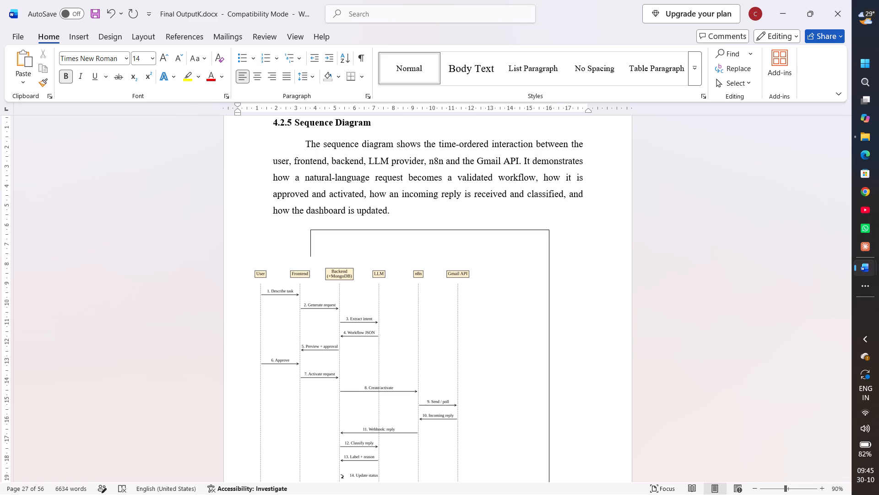
drag(409, 336, 488, 330)
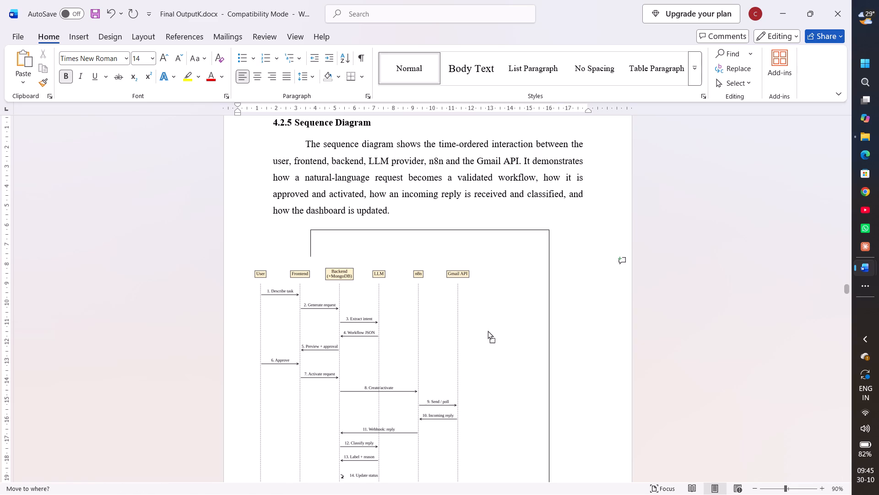
drag(488, 330, 526, 244)
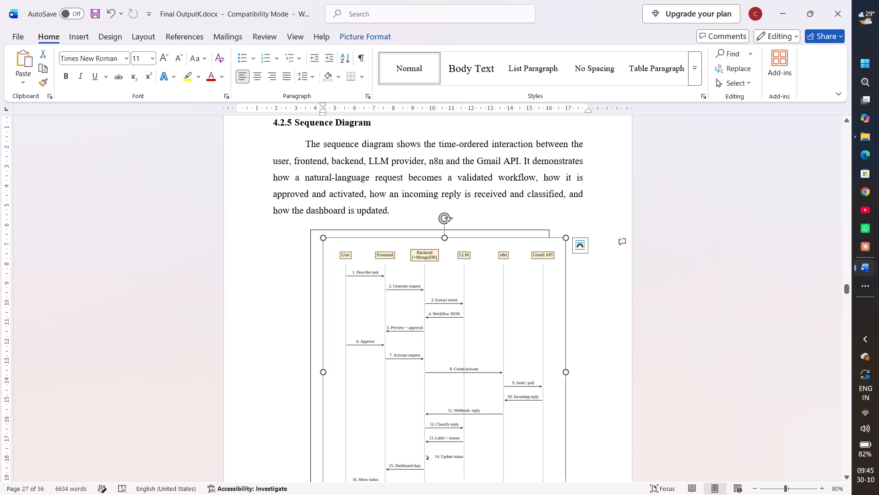
drag(483, 287, 321, 231)
drag(395, 268, 497, 244)
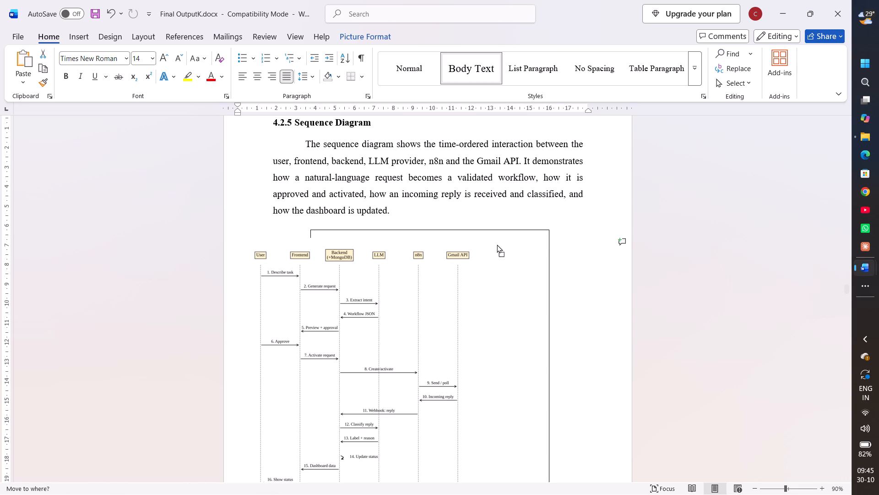
drag(497, 244, 498, 242)
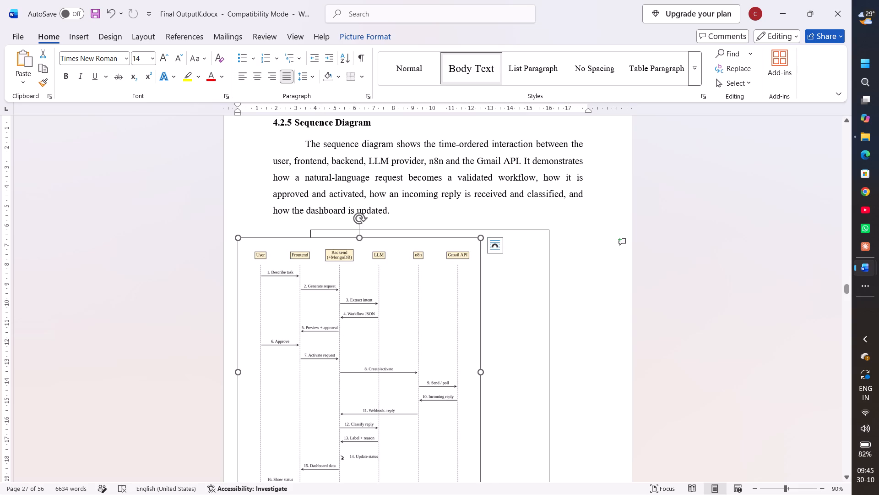
Replace the blank line between the section 4.2.5 paragraph and the sequence diagram with a new paragraph break.
click(297, 233)
key(BackSpace)
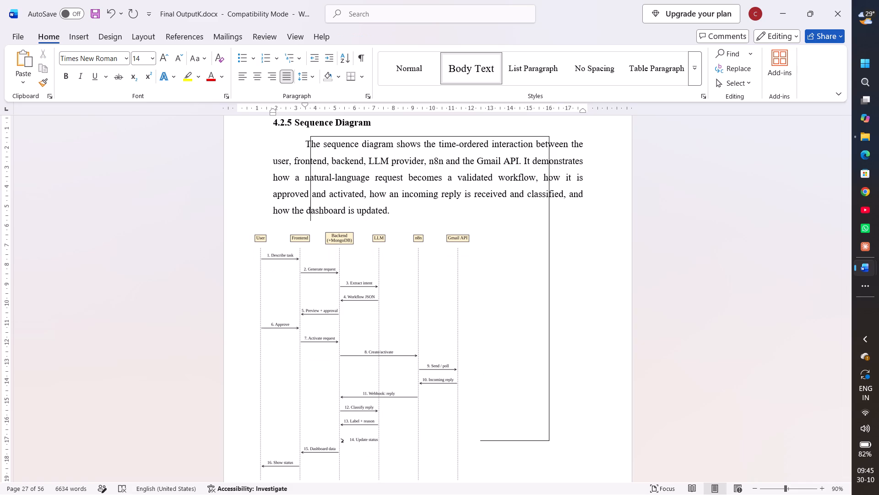
key(Return)
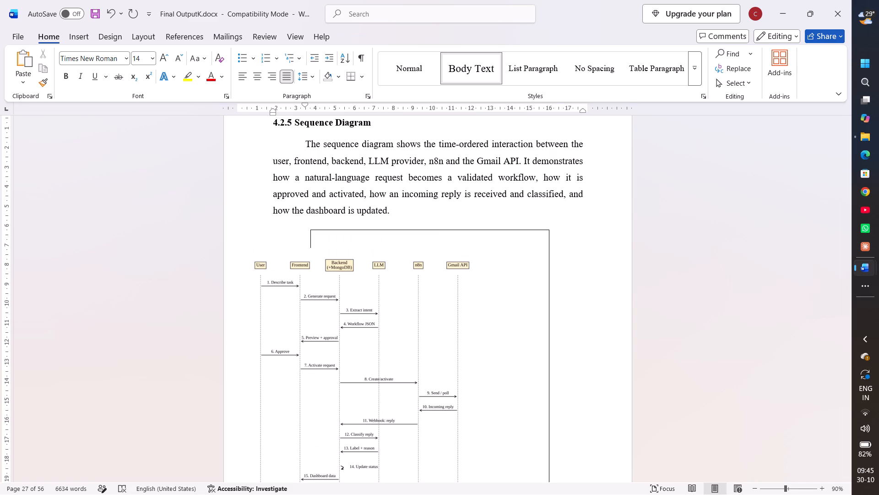
key(Left)
key(Right)
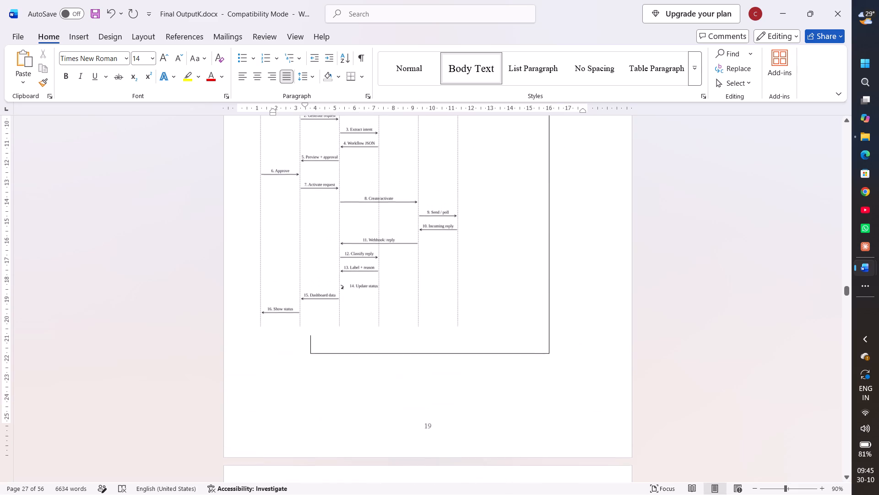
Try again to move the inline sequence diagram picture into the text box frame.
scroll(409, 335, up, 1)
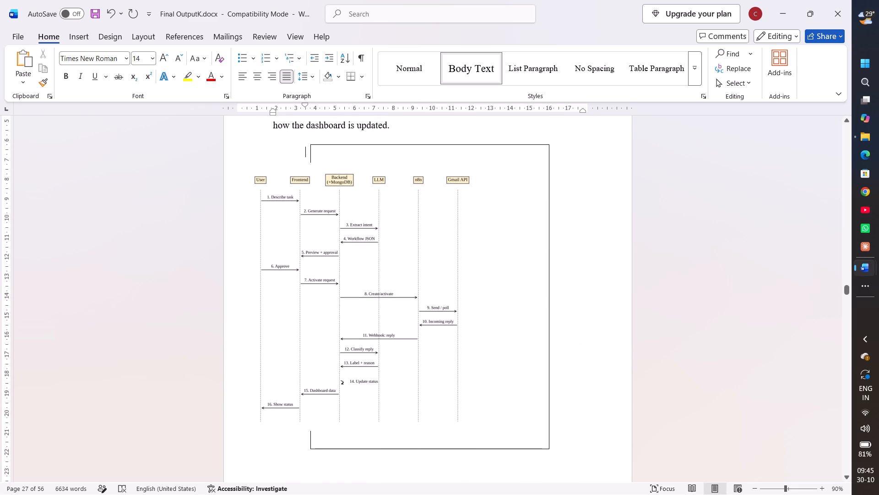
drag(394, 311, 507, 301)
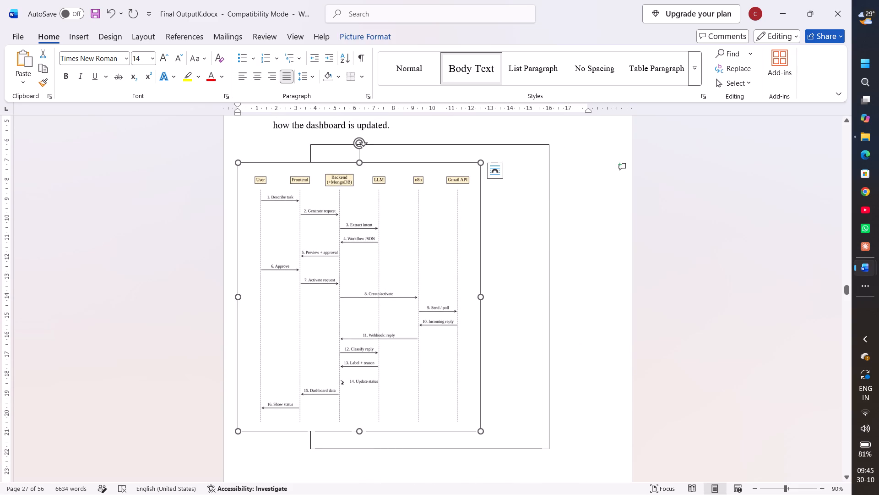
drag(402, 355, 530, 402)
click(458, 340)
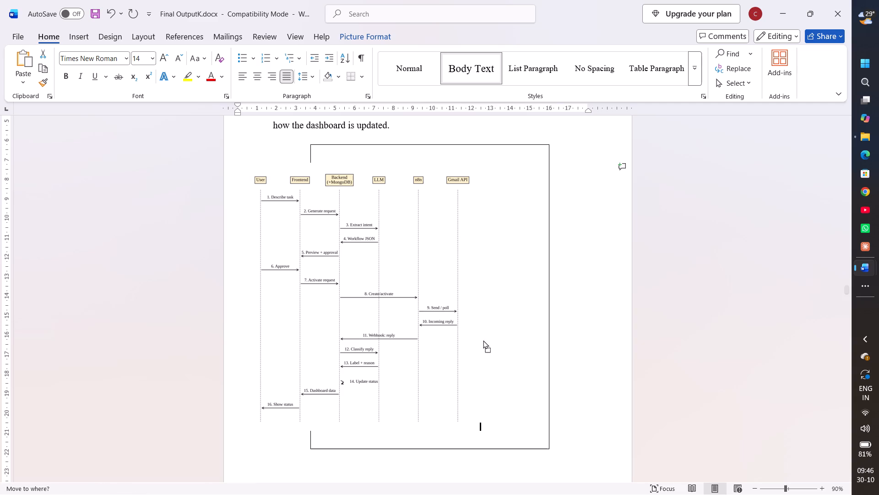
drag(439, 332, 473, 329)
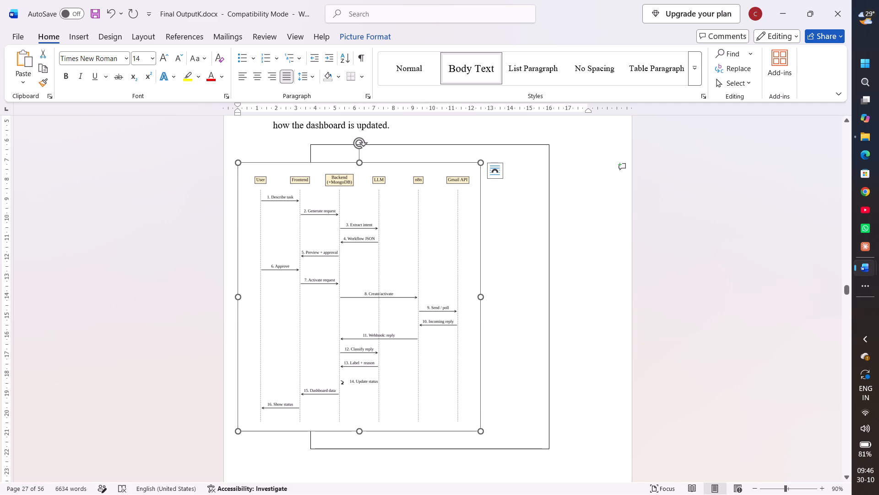
Set the sequence diagram picture's wrapping to Top and Bottom and move it over the text box frame.
click(444, 319)
click(498, 175)
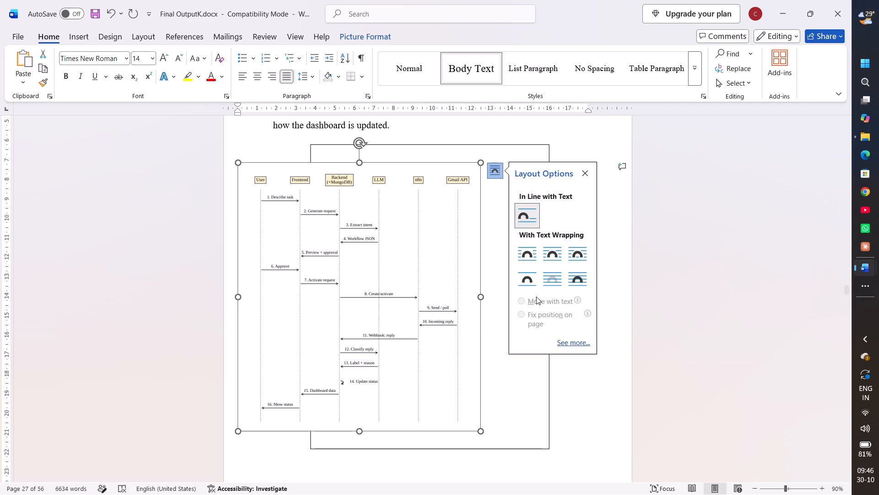
click(531, 280)
drag(452, 278, 530, 271)
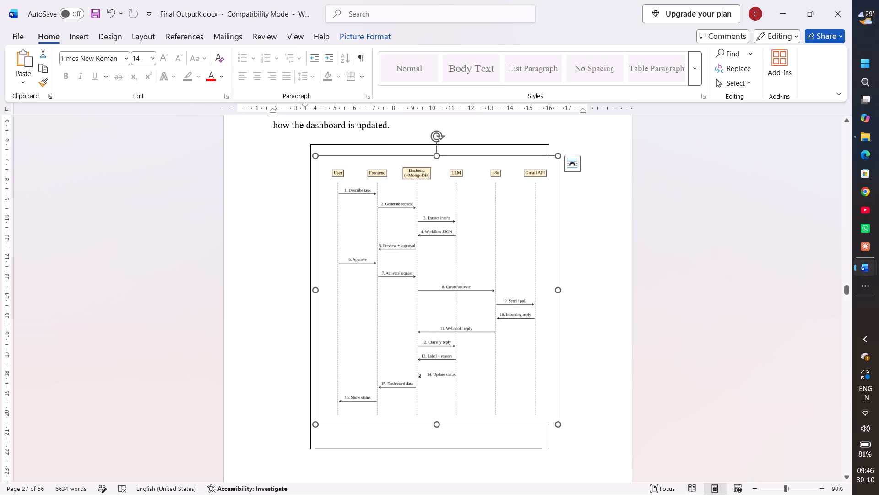
Widen the text box frame on both sides to the body text margins so it encloses the sequence diagram.
click(444, 449)
drag(550, 297, 584, 295)
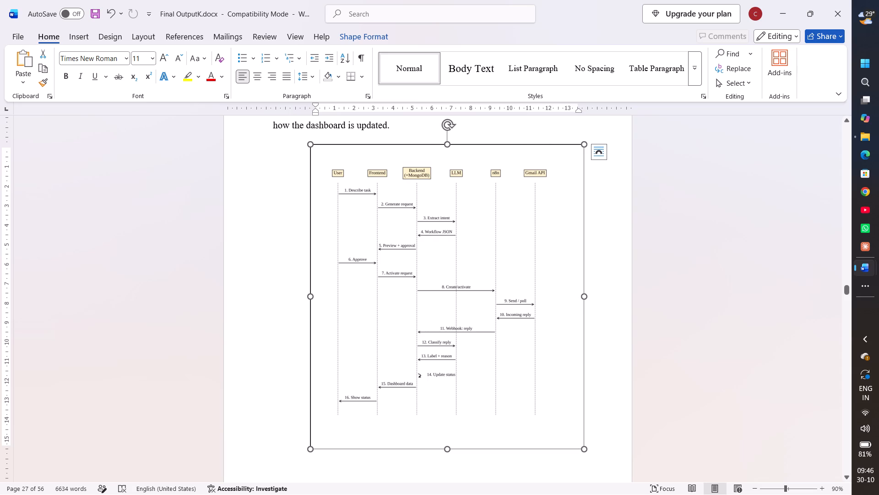
drag(311, 296, 275, 288)
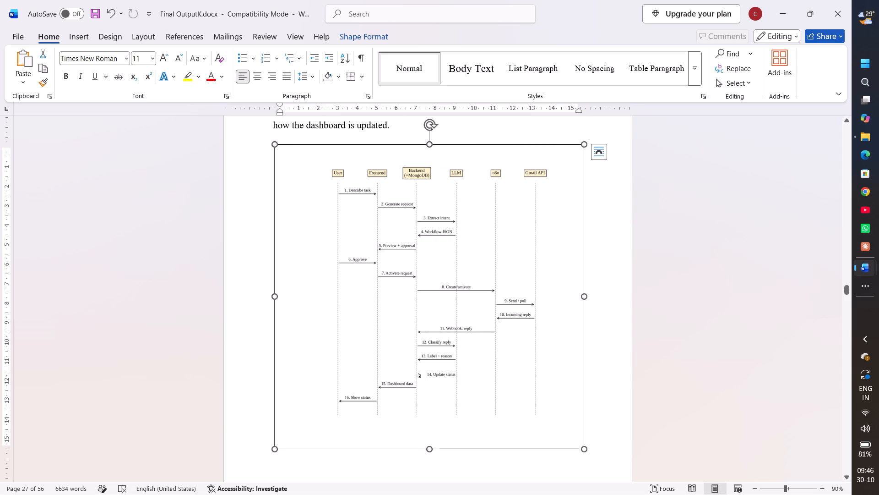
Centre the sequence diagram picture inside the widened frame.
click(598, 382)
drag(480, 335, 474, 317)
drag(473, 320, 469, 341)
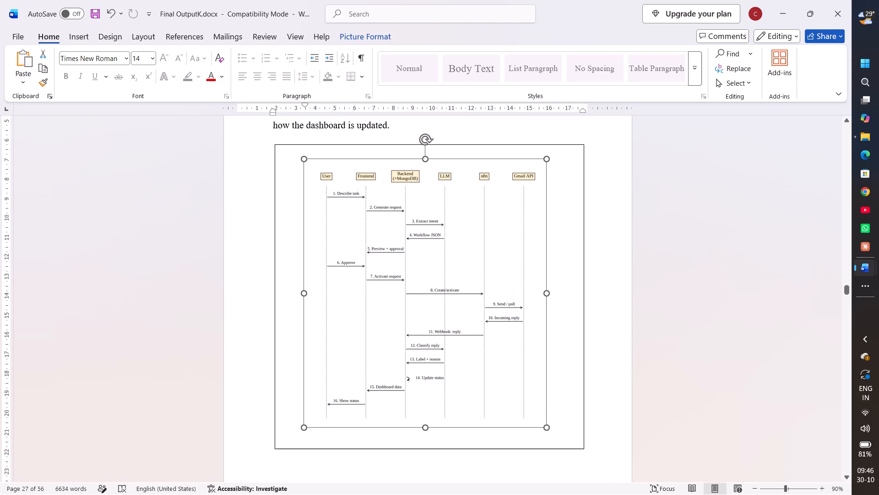
drag(469, 341, 469, 341)
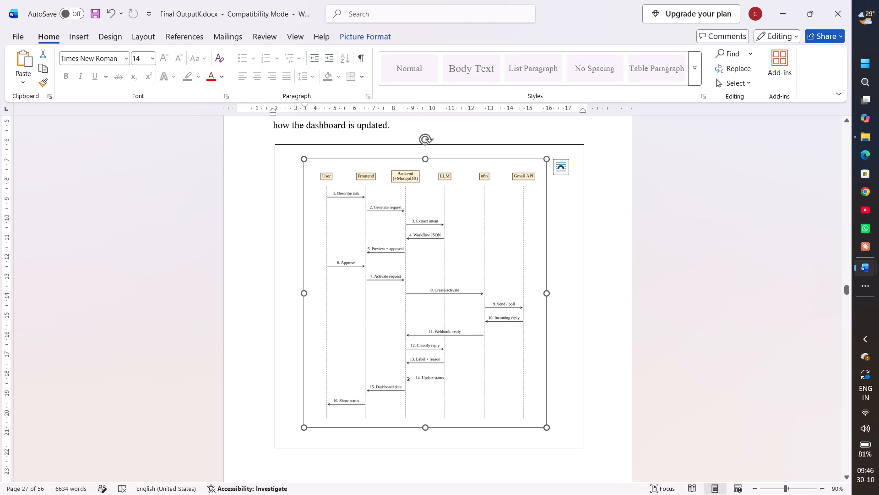
Nudge the sequence diagram picture slightly up and to the right inside its frame.
click(469, 341)
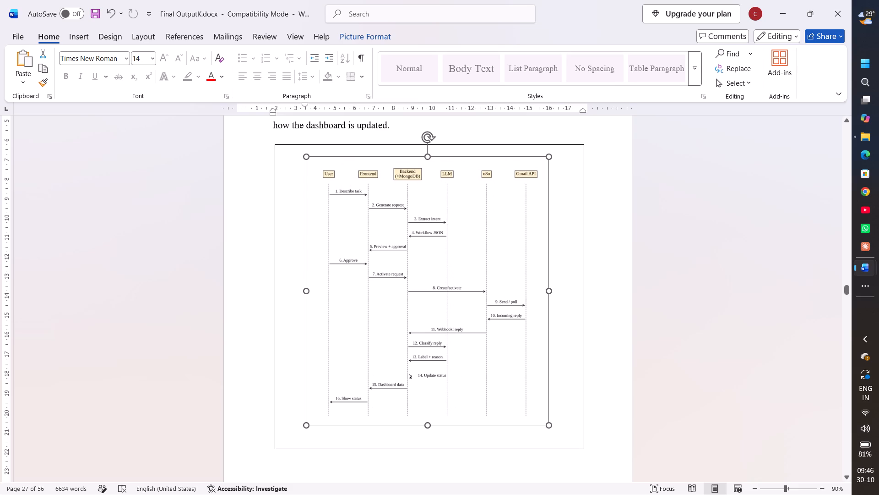
click(610, 345)
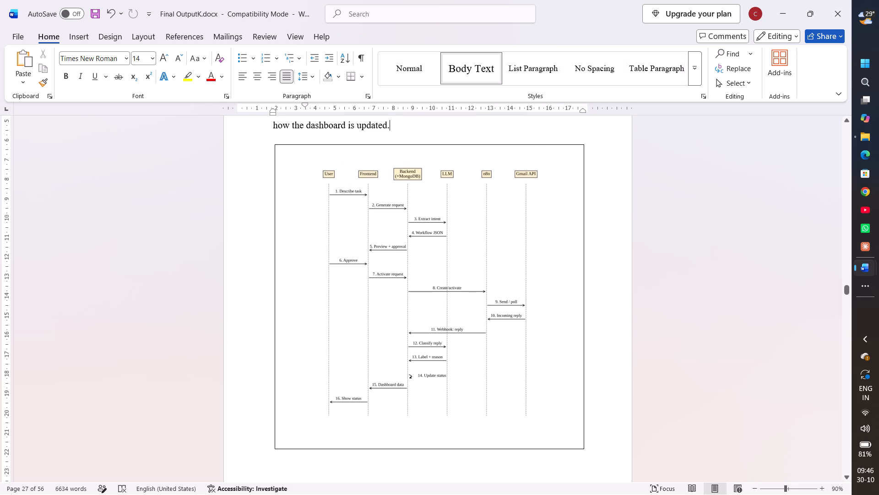
Copy the "Fig 4.6 Sequence Diagram." caption from the Project_Report_Final document and paste it below the framed diagram in Final OutputK.
scroll(536, 319, down, 2)
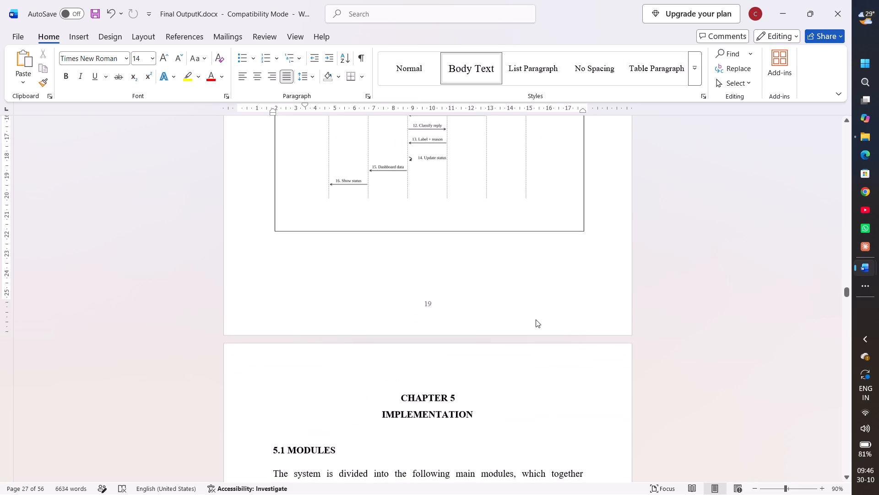
click(447, 273)
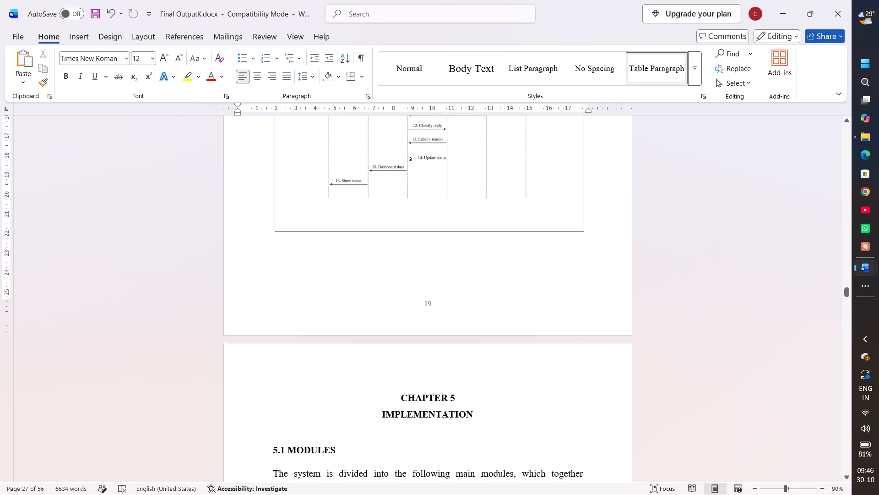
key(alt+Tab)
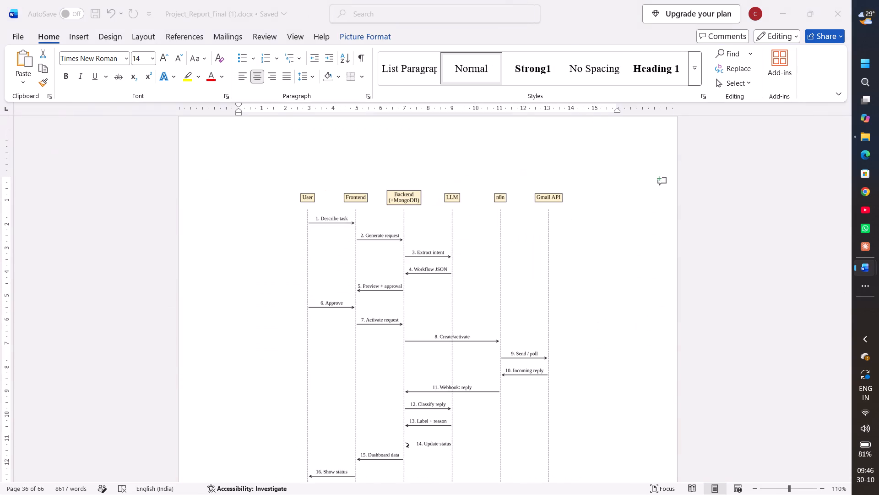
scroll(436, 247, down, 2)
drag(361, 253, 494, 255)
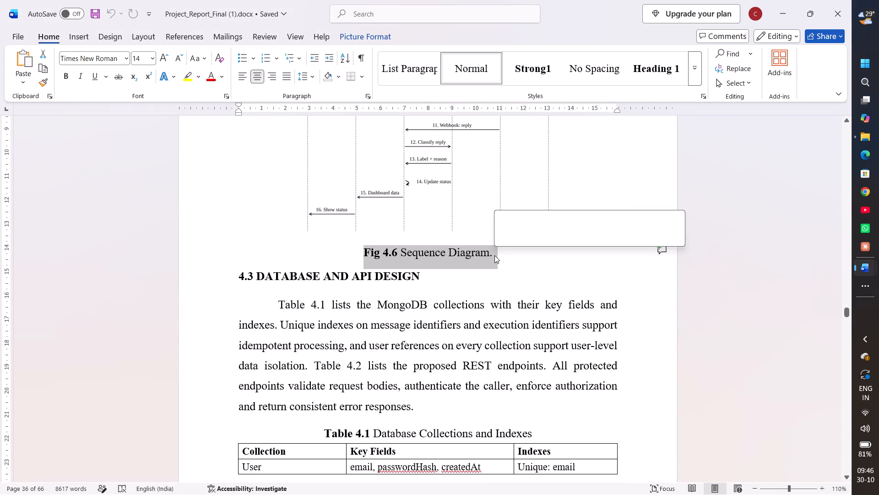
key(ctrl+c)
key(alt+Tab)
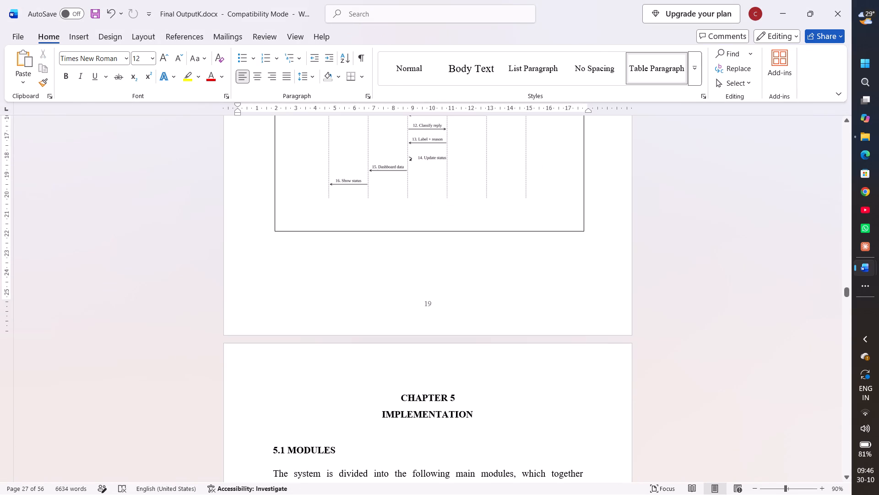
key(ctrl+v)
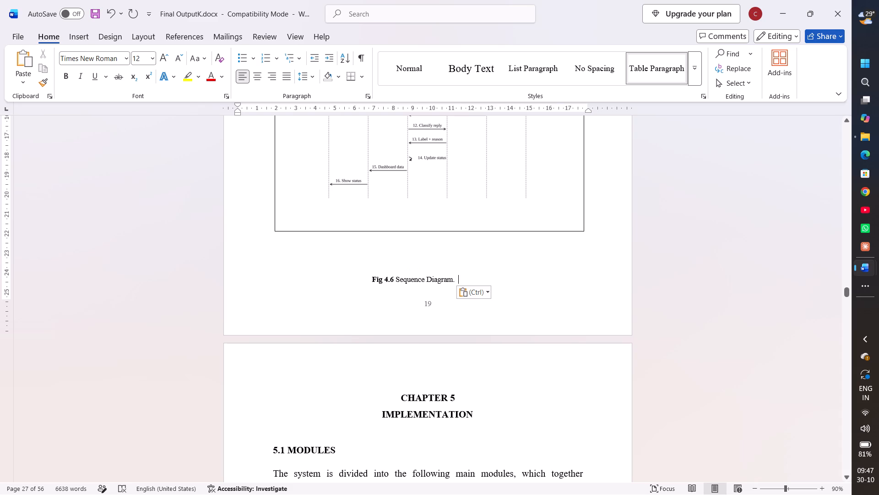
Compare with the Fig 4.5 caption and shift the Fig 4.6 caption toward the page centre with eleven leading spaces.
scroll(402, 342, down, 1)
scroll(402, 342, up, 5)
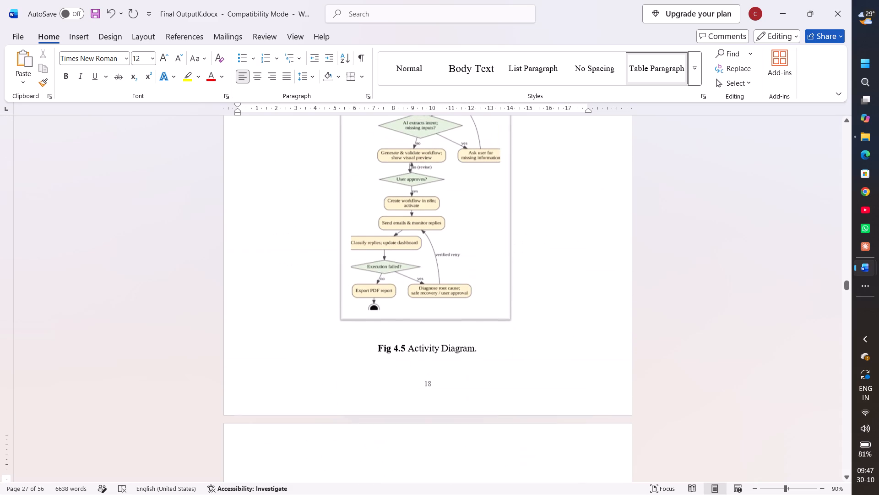
drag(378, 352, 462, 354)
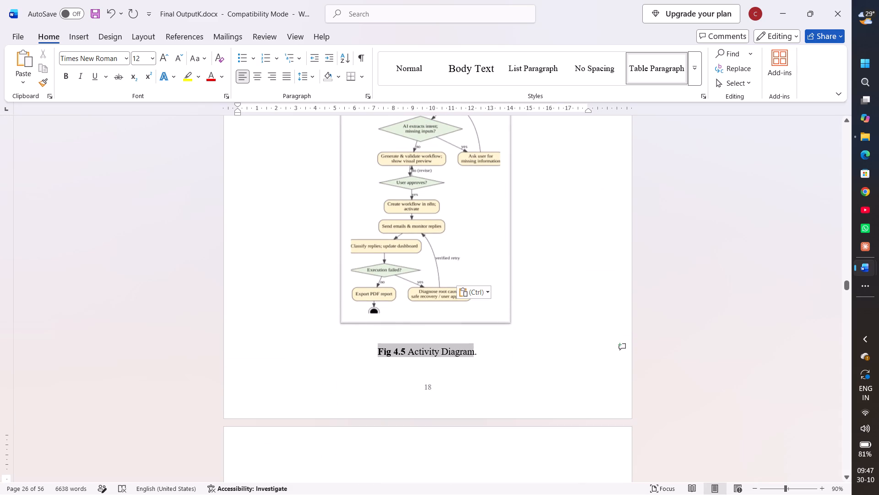
drag(462, 354, 477, 354)
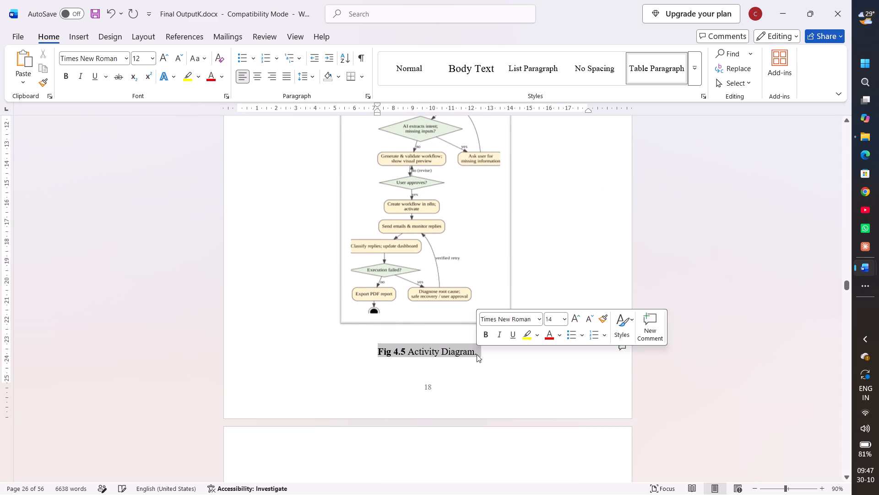
click(602, 293)
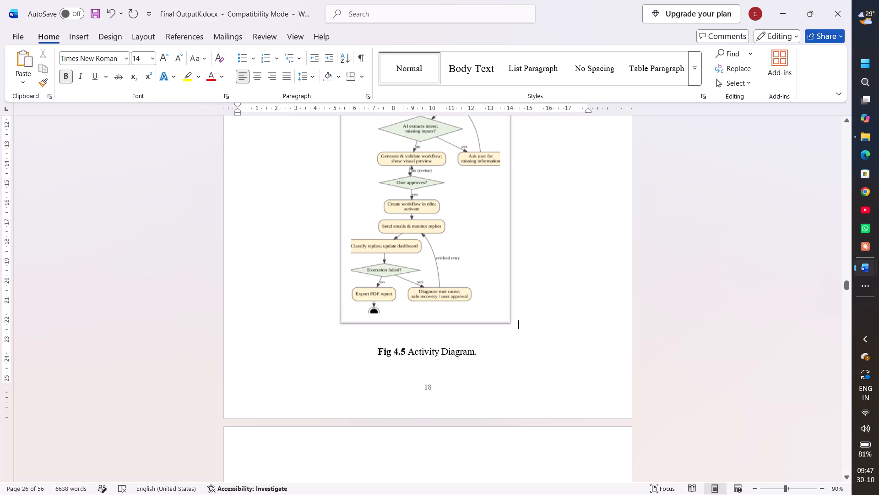
scroll(574, 310, down, 5)
click(370, 263)
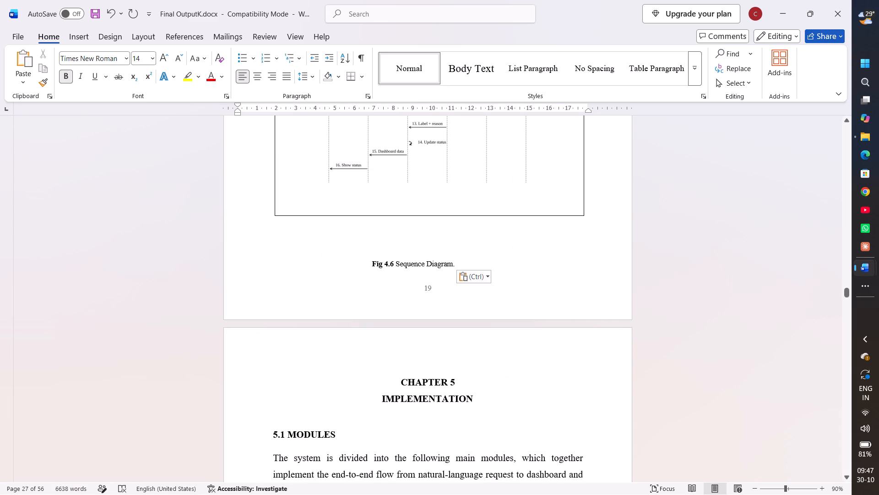
key(space)
key(space)
key(space)
key(space)
key(space)
key(space)
key(space)
key(space)
key(space)
key(space)
key(space)
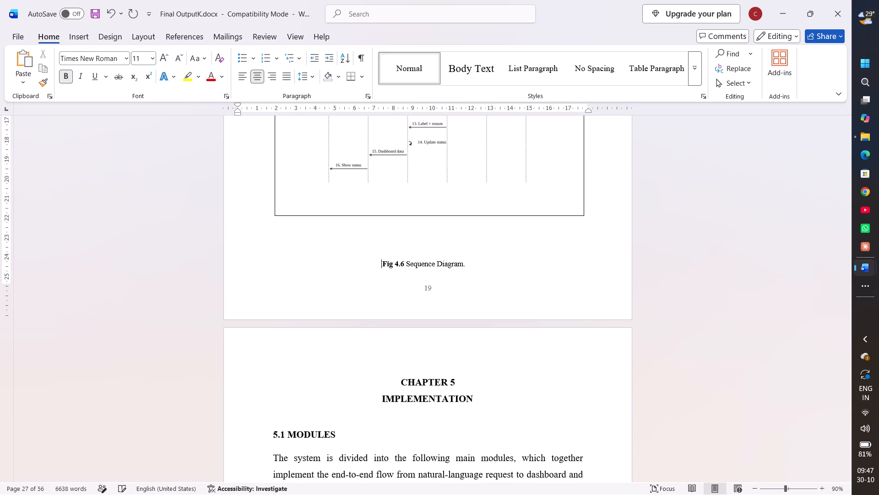
Set the Fig 4.6 caption's font size to 14.
click(370, 263)
drag(370, 263, 448, 260)
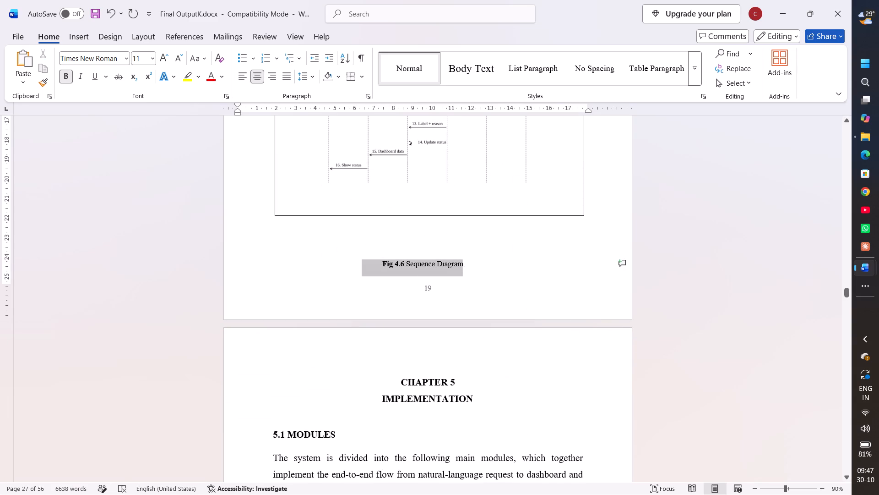
drag(448, 260, 462, 260)
click(138, 61)
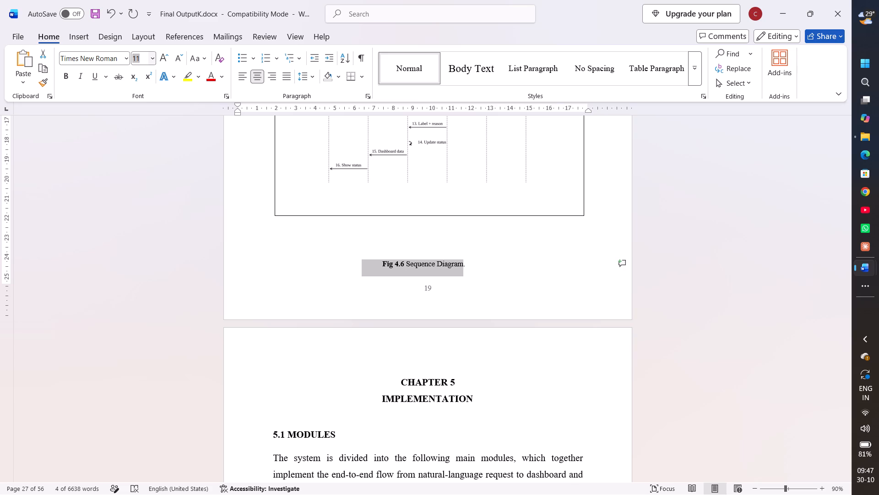
text(14)
key(Return)
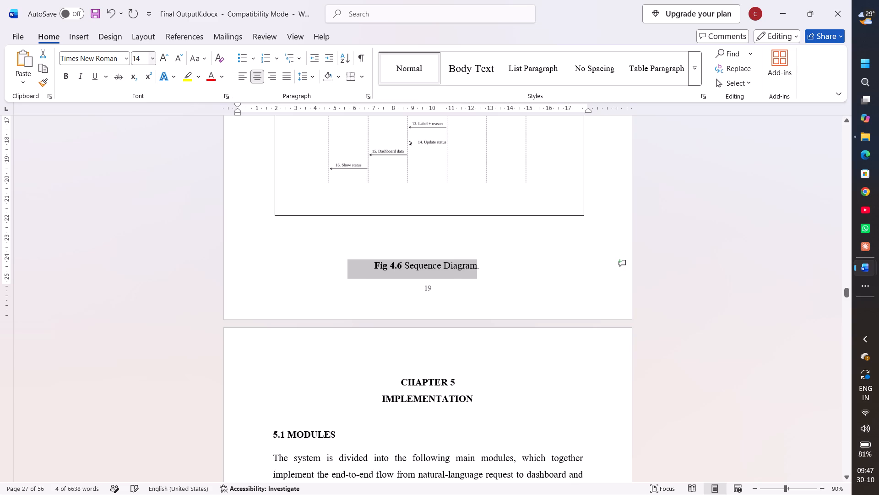
Fine-tune the Fig 4.6 caption's horizontal position by adding three leading spaces and removing four.
click(412, 257)
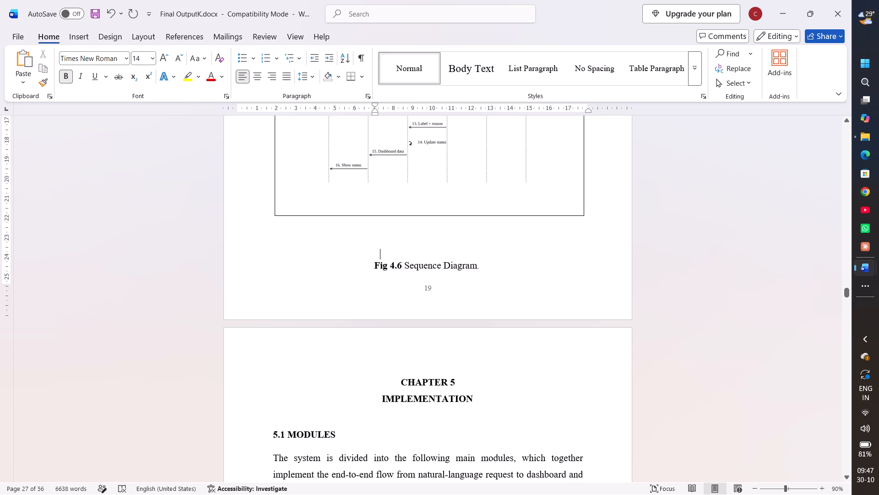
click(377, 265)
key(Left)
key(space)
key(space)
key(space)
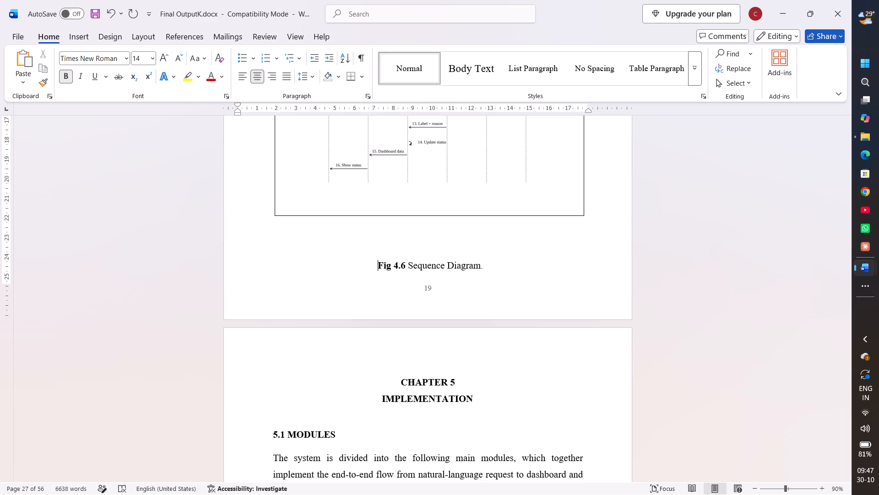
key(BackSpace)
key(BackSpace)
key(BackSpace)
key(BackSpace)
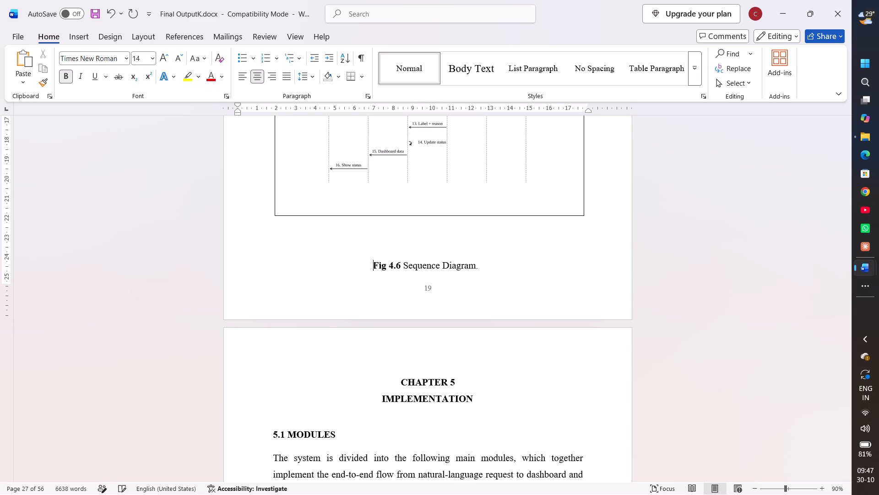
Remove the leading spaces and the blank space above the Fig 4.6 caption to pull it up closer beneath the sequence diagram.
key(BackSpace)
key(BackSpace)
key(BackSpace)
key(BackSpace)
key(BackSpace)
key(BackSpace)
key(BackSpace)
key(BackSpace)
key(BackSpace)
key(BackSpace)
key(BackSpace)
key(BackSpace)
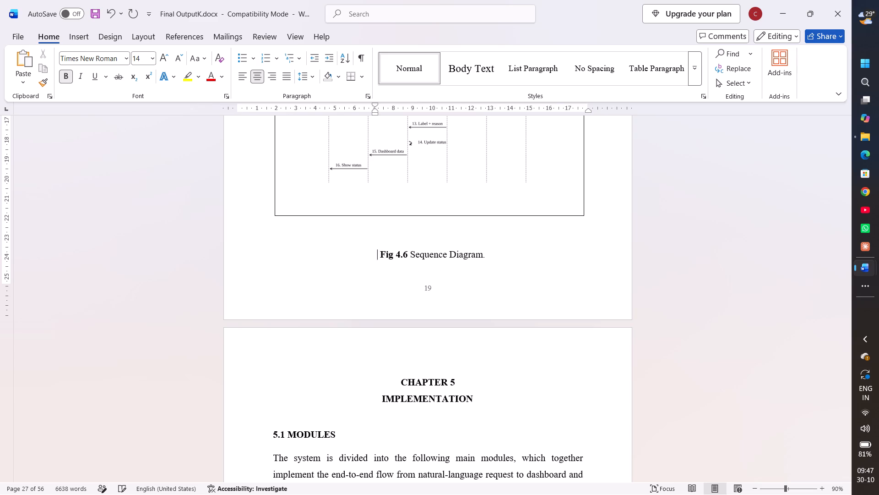
key(BackSpace)
key(BackSpace)
key(BackSpace)
key(BackSpace)
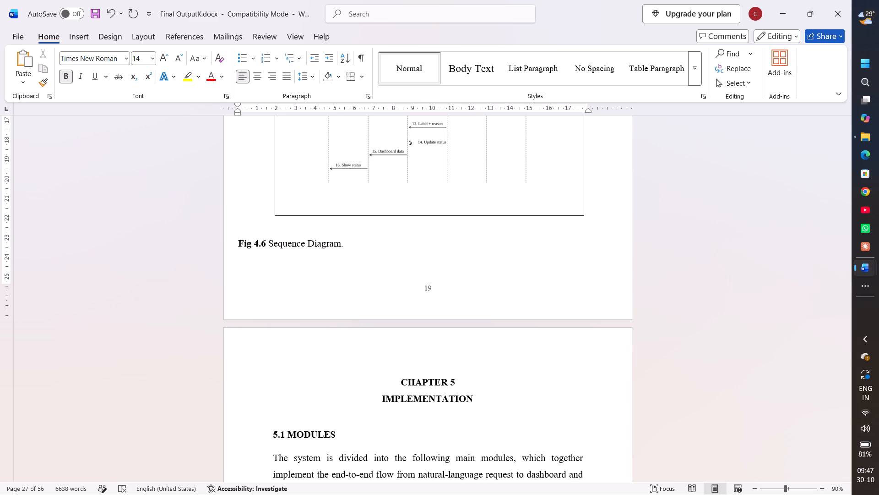
Centre the left-aligned Fig 4.6 caption under the diagram by inserting 31 leading spaces.
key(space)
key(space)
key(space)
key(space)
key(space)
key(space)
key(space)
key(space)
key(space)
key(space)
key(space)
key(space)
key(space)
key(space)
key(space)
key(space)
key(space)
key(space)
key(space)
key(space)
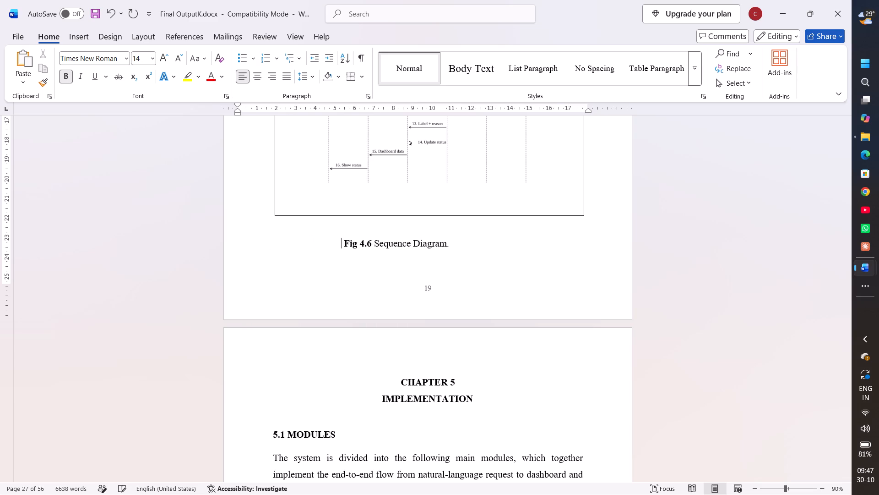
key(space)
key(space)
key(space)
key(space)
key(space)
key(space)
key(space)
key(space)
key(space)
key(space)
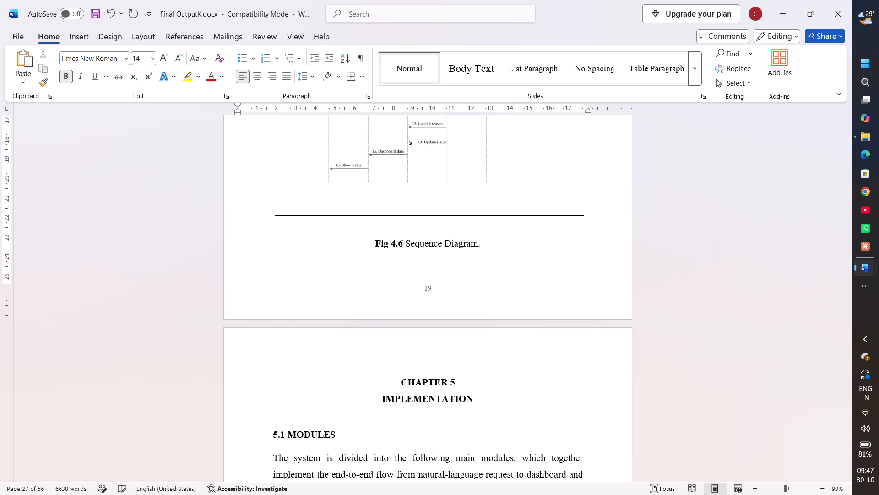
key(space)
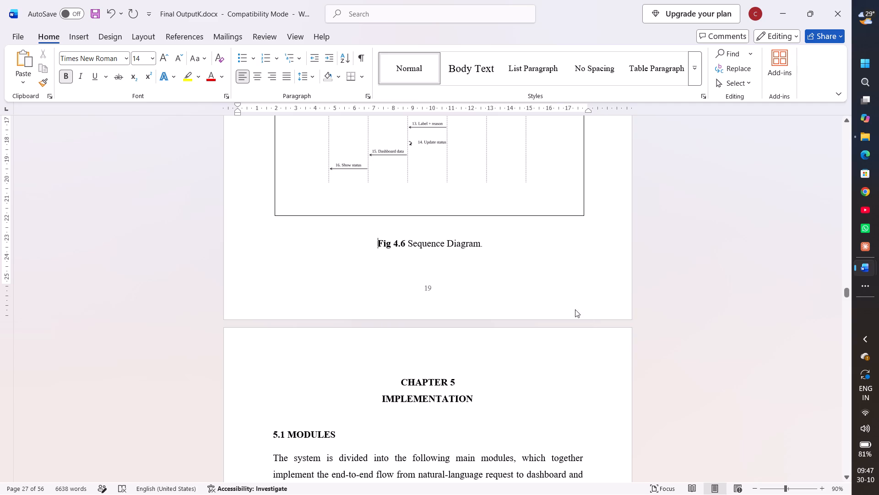
Copy section 5.2.1's Purpose and Features text, from the "Purpose:" heading through the bullet ending "secure cookies or managed tokens.".
scroll(597, 302, down, 4)
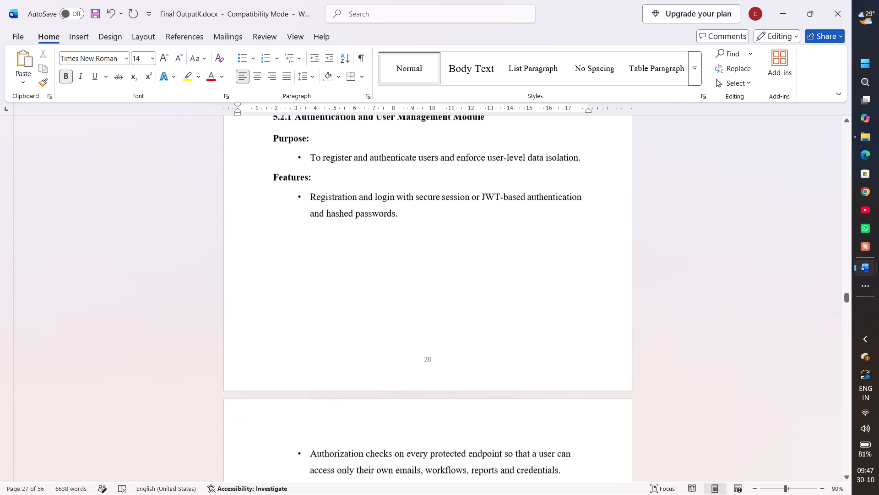
scroll(597, 302, down, 6)
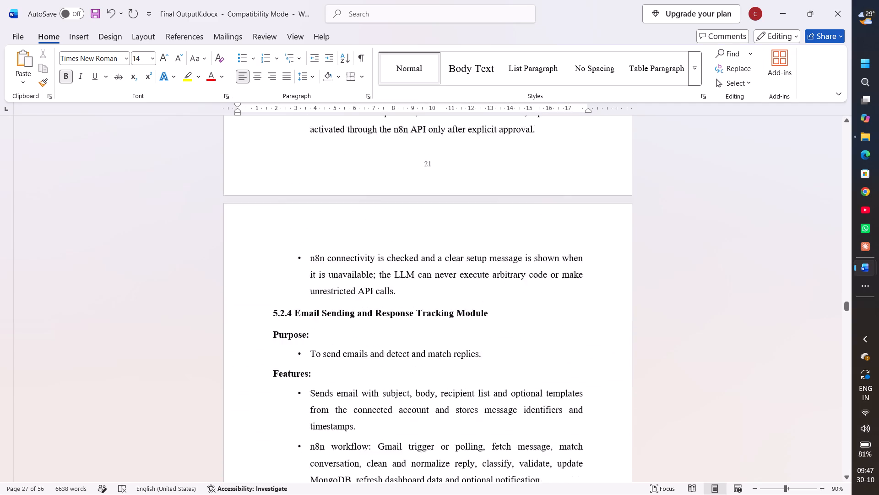
scroll(597, 302, up, 5)
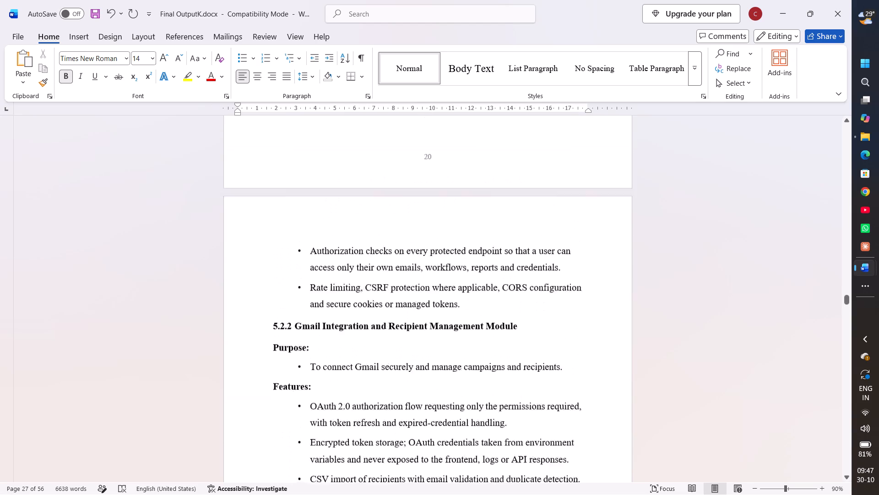
scroll(597, 302, up, 3)
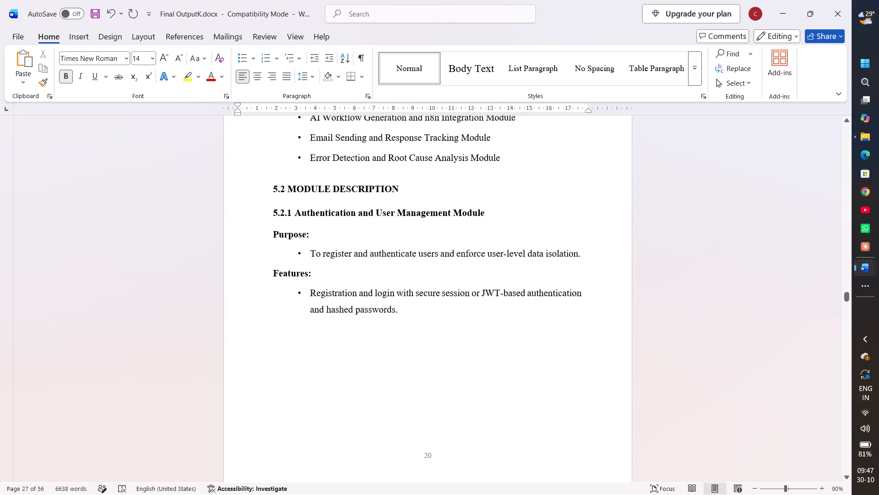
drag(270, 233, 487, 494)
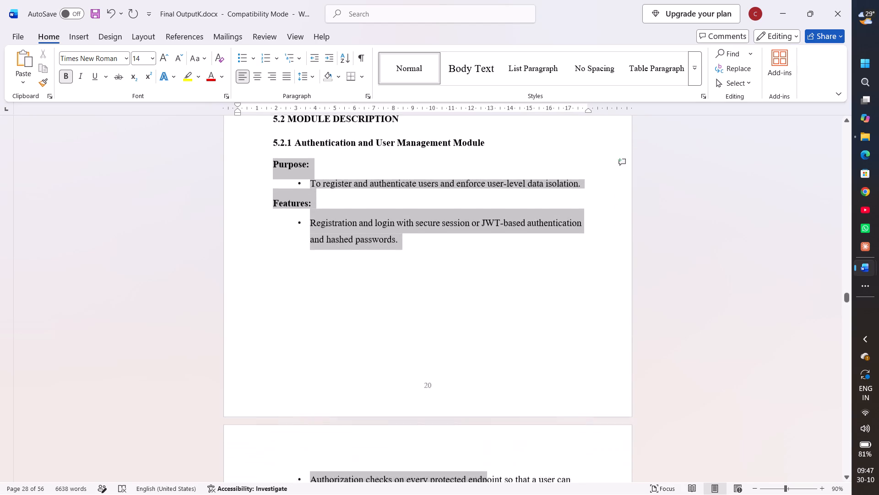
drag(487, 494, 475, 366)
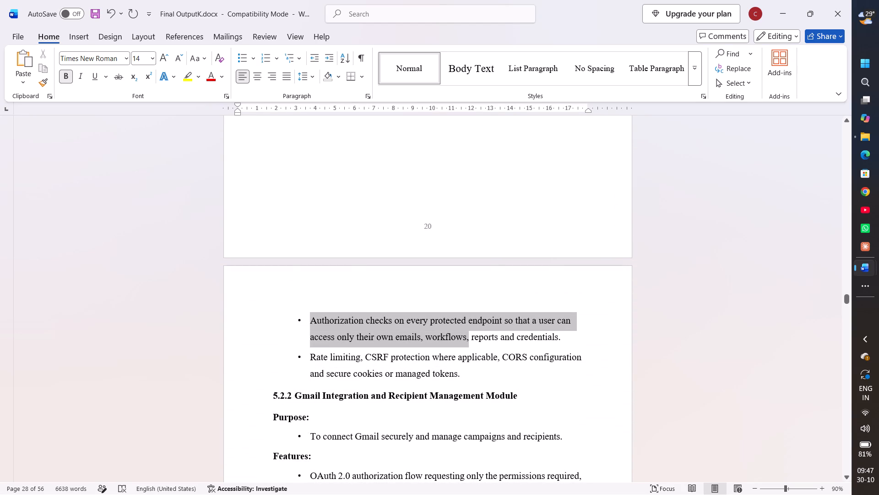
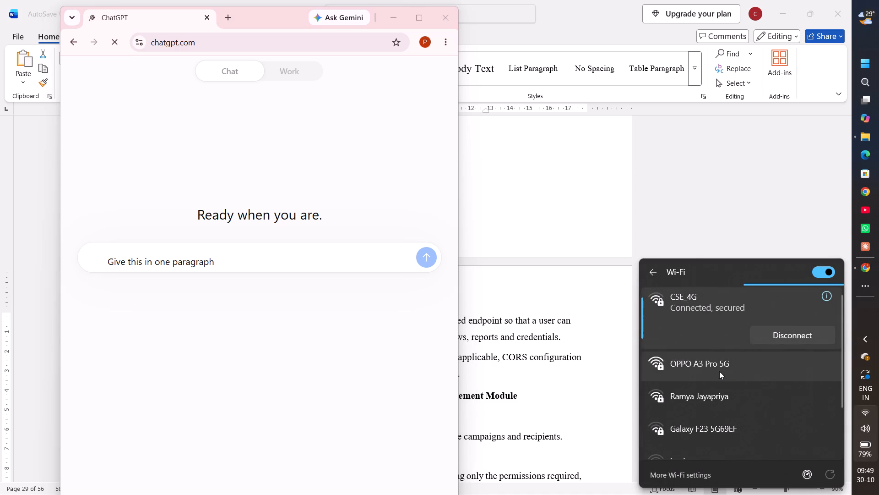
Look through the list of available Wi-Fi networks for an alternative connection.
scroll(718, 401, down, 3)
scroll(718, 401, up, 13)
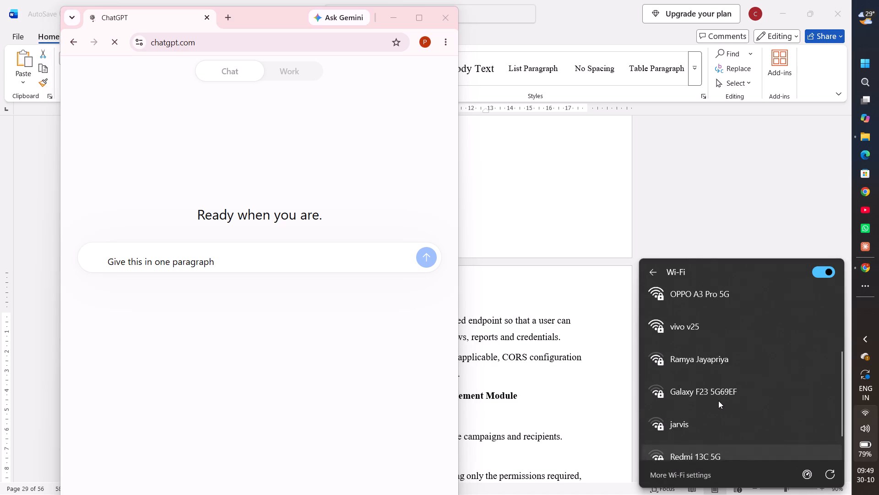
scroll(718, 401, up, 1)
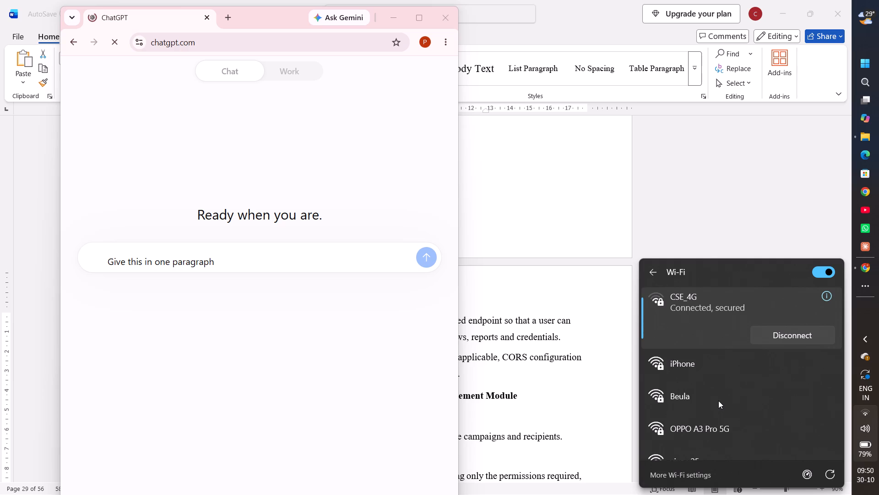
scroll(718, 401, down, 2)
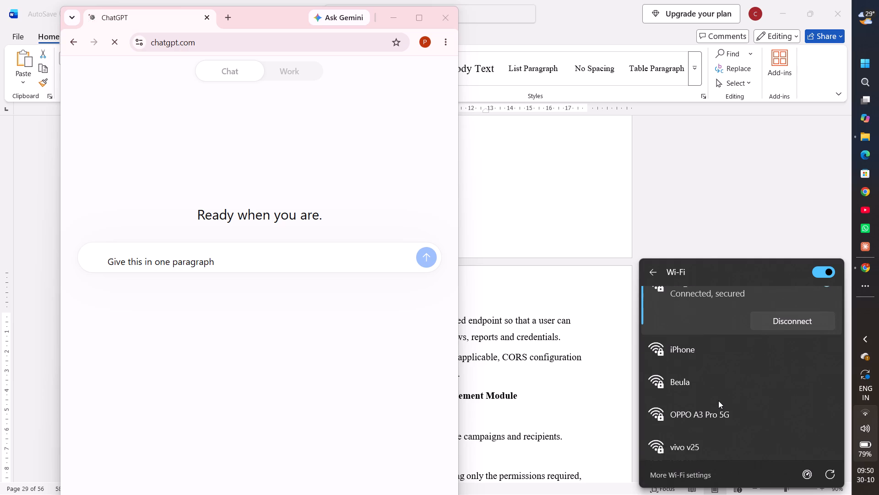
scroll(718, 401, down, 9)
scroll(718, 401, up, 5)
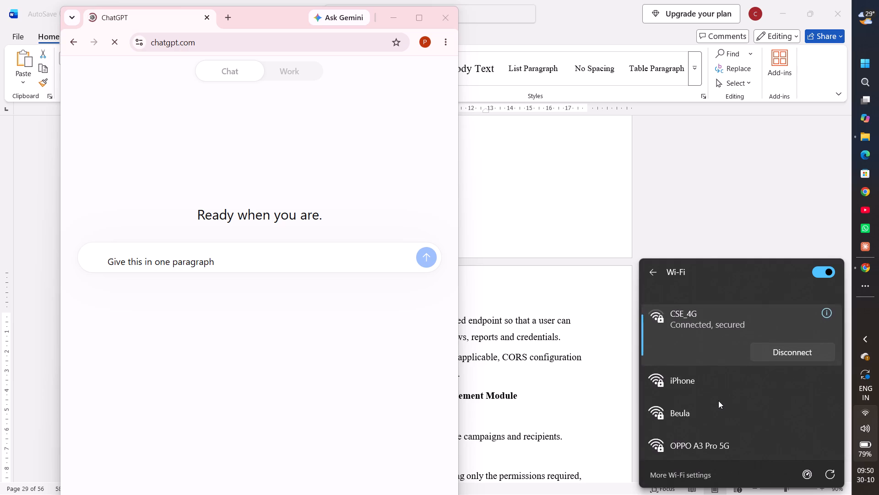
scroll(718, 401, up, 6)
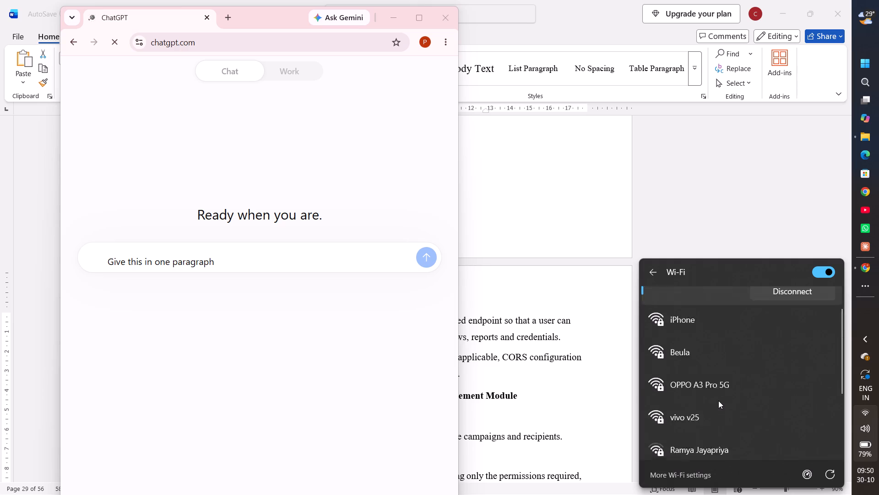
scroll(718, 401, up, 2)
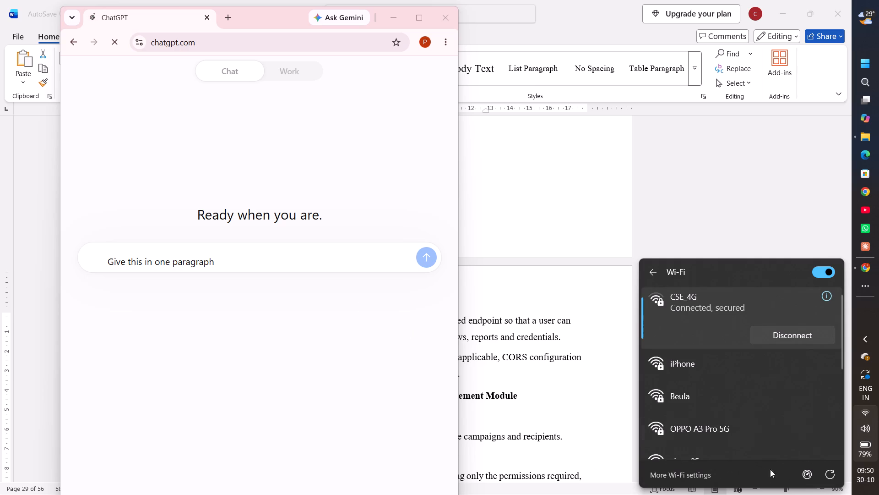
scroll(757, 468, down, 5)
scroll(794, 446, down, 8)
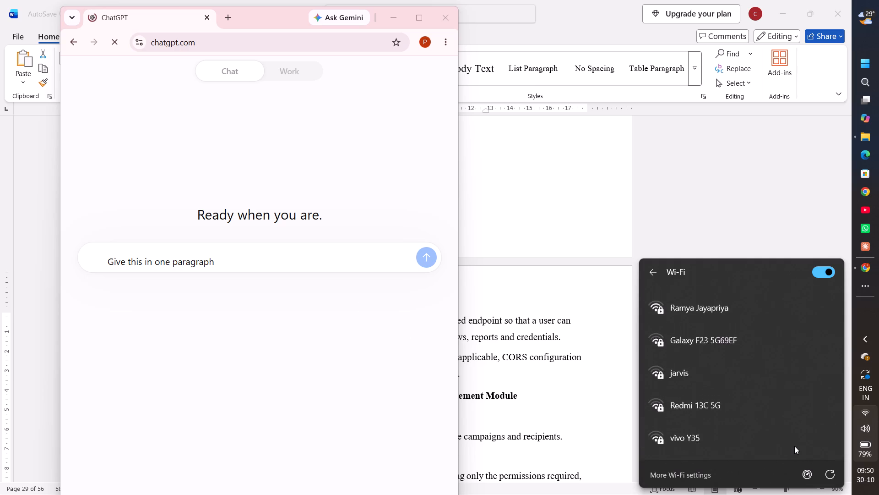
Rescan for nearby Wi-Fi networks and look through the refreshed list for another connection.
scroll(794, 446, up, 7)
click(831, 467)
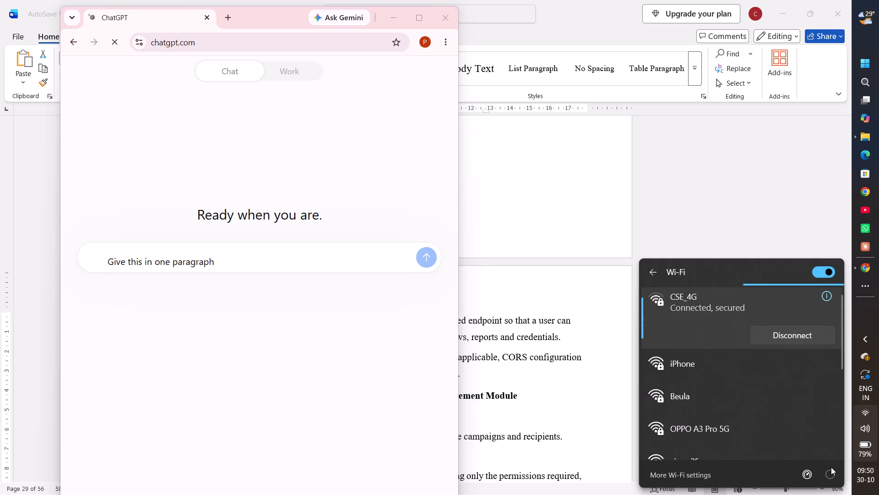
scroll(749, 412, down, 2)
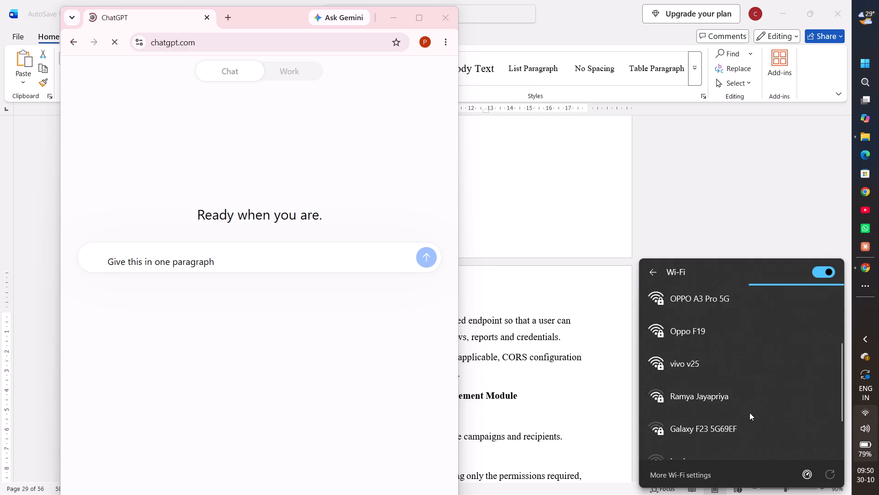
scroll(749, 412, down, 1)
scroll(749, 412, up, 4)
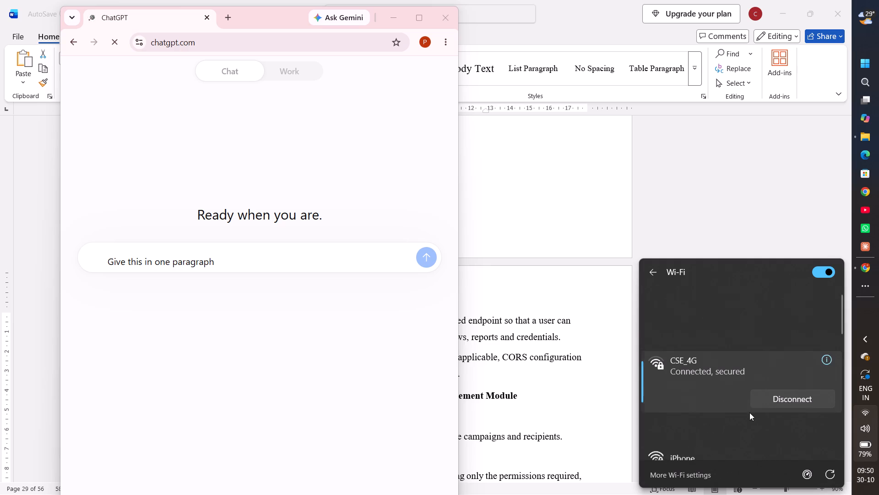
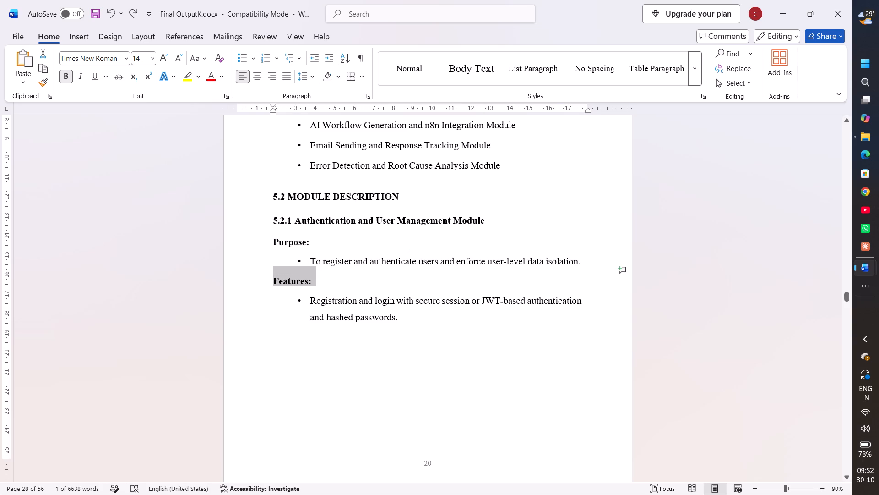
Delete the "Purpose:" and "Features:" labels in section 5.2.1, Authentication and User Management Module, keeping the bullets.
ctrl+drag(318, 243, 274, 243)
key(BackSpace)
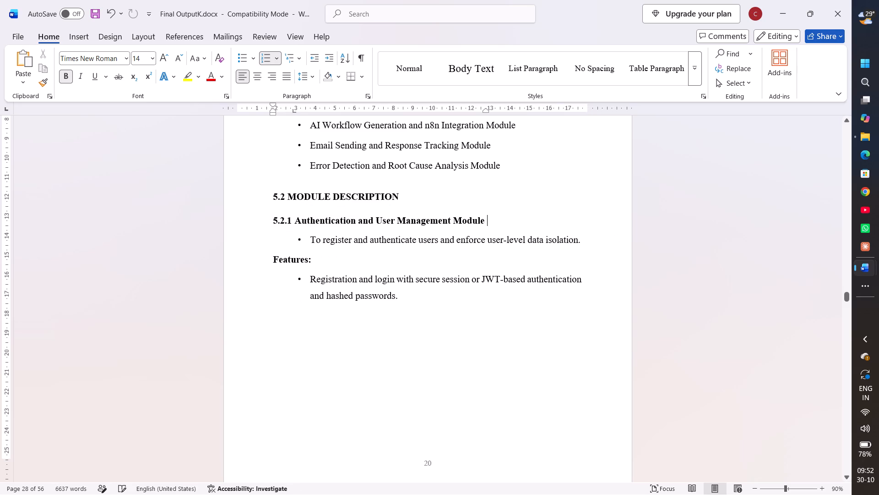
drag(313, 259, 273, 261)
key(BackSpace)
Delete the "Purpose:" and "Features:" labels in section 5.2.2, Gmail Integration and Recipient Management Module, keeping the bullets.
scroll(471, 291, right, 1)
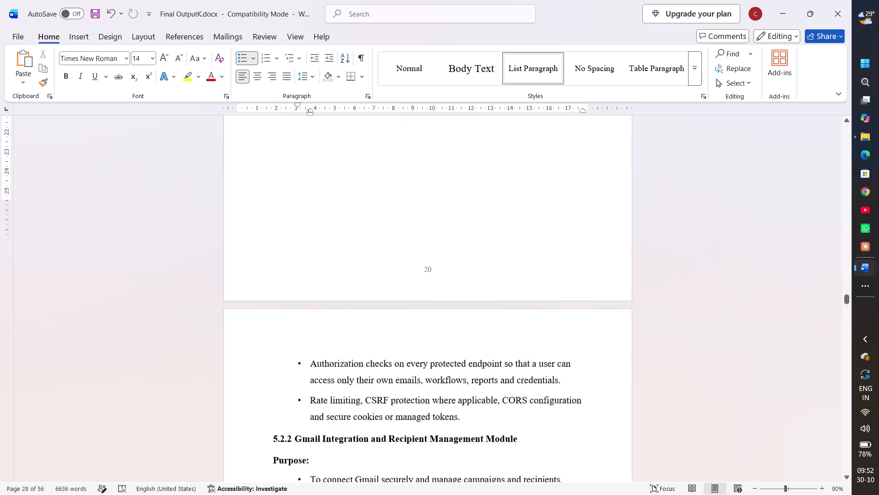
scroll(471, 291, right, 1)
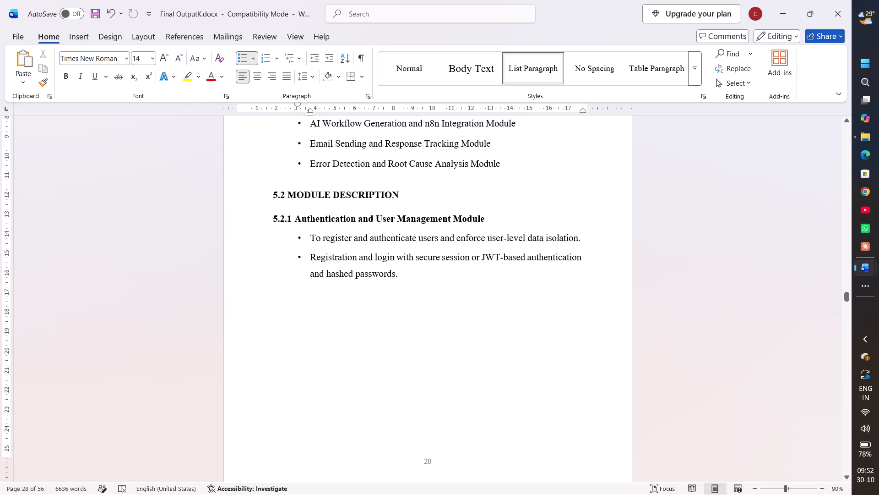
scroll(333, 250, down, 5)
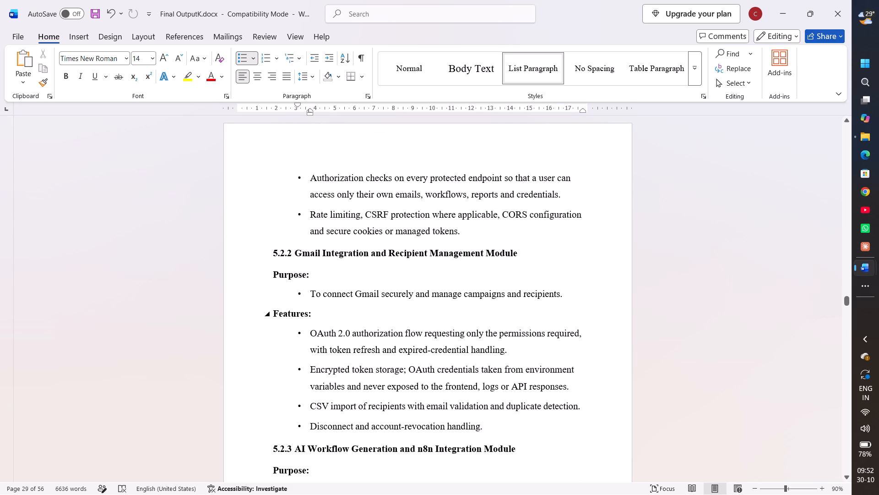
drag(311, 276, 282, 271)
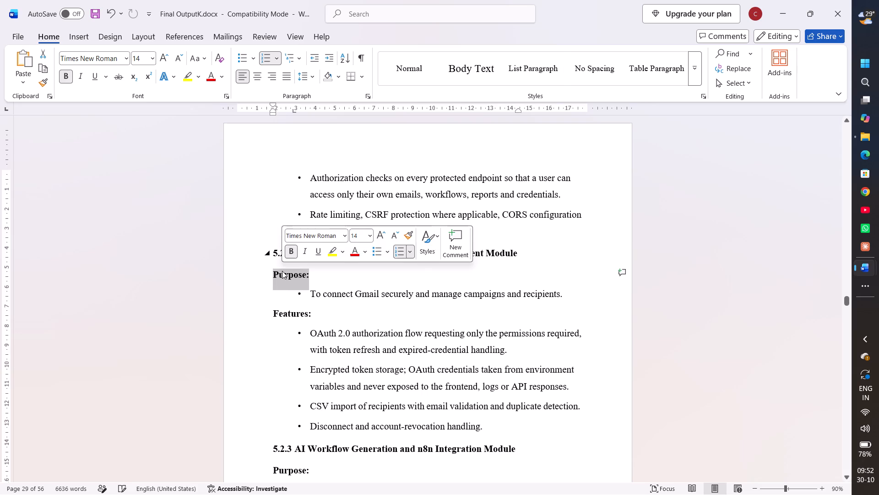
key(BackSpace)
drag(315, 295, 295, 291)
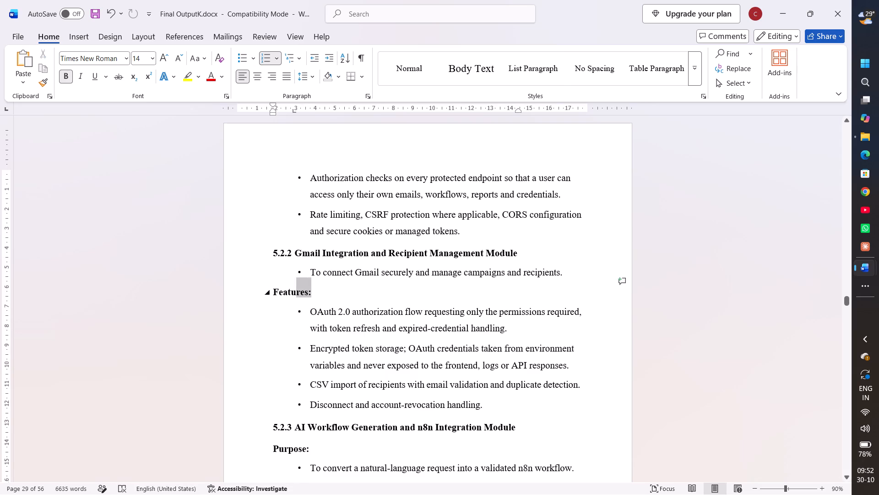
drag(295, 291, 273, 294)
key(BackSpace)
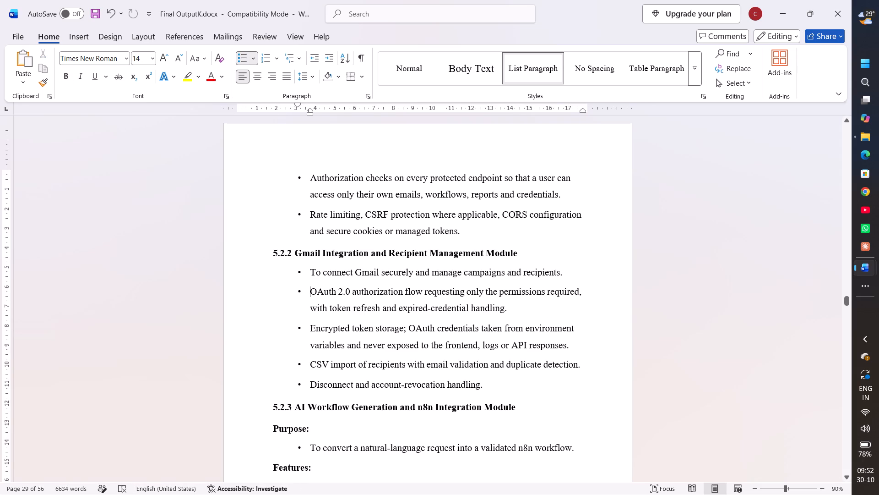
Delete the "Purpose:" and "Features:" labels in section 5.2.3, AI Workflow Generation and n8n Integration Module, keeping the bullets.
scroll(395, 319, down, 3)
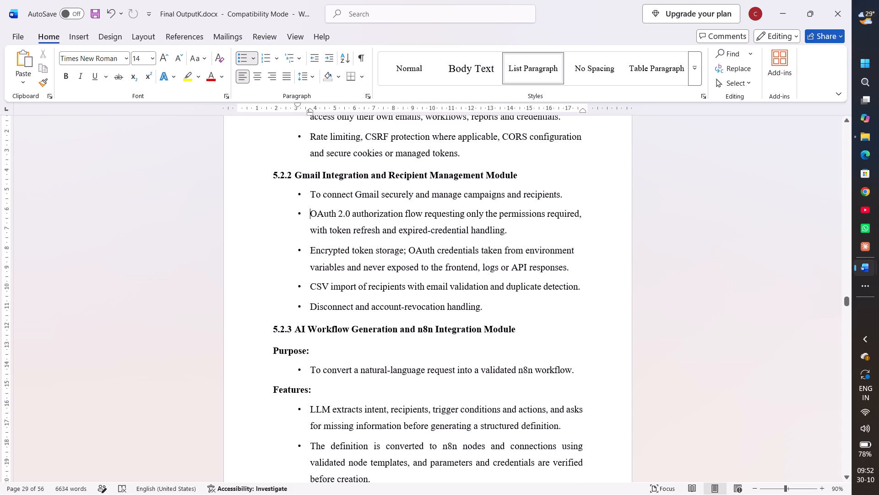
scroll(395, 319, down, 2)
drag(309, 349, 276, 350)
key(BackSpace)
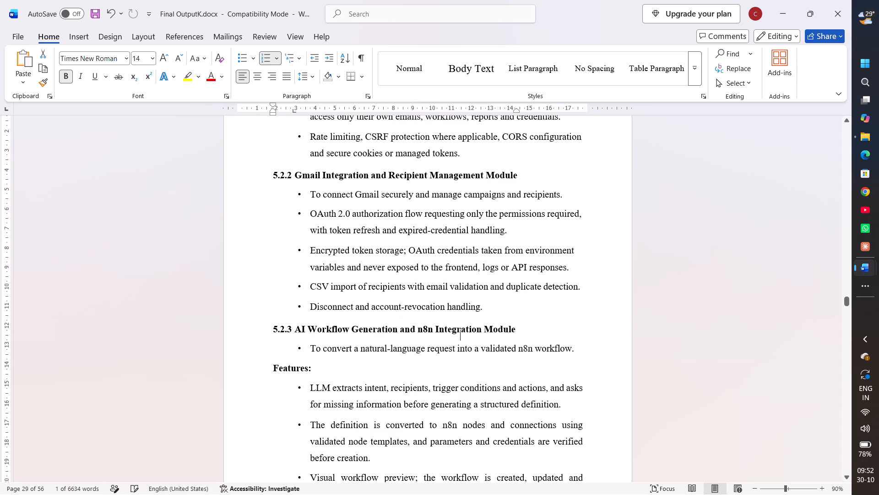
drag(311, 364, 282, 368)
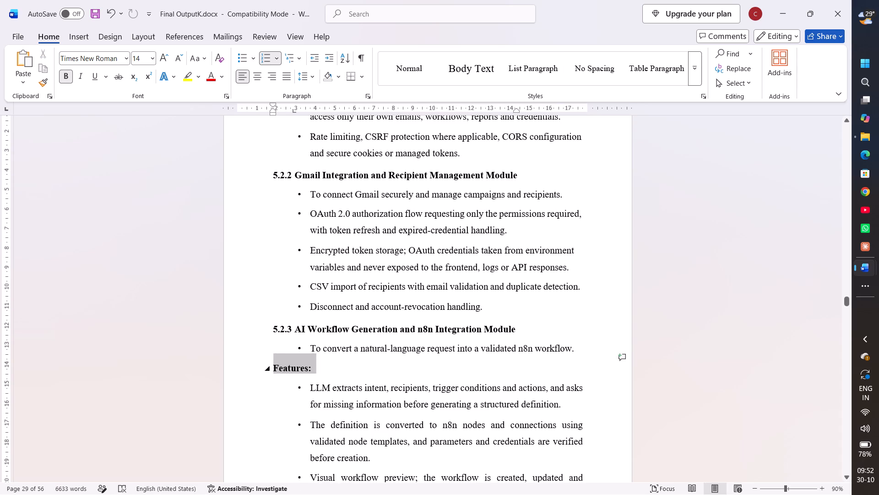
drag(282, 368, 274, 369)
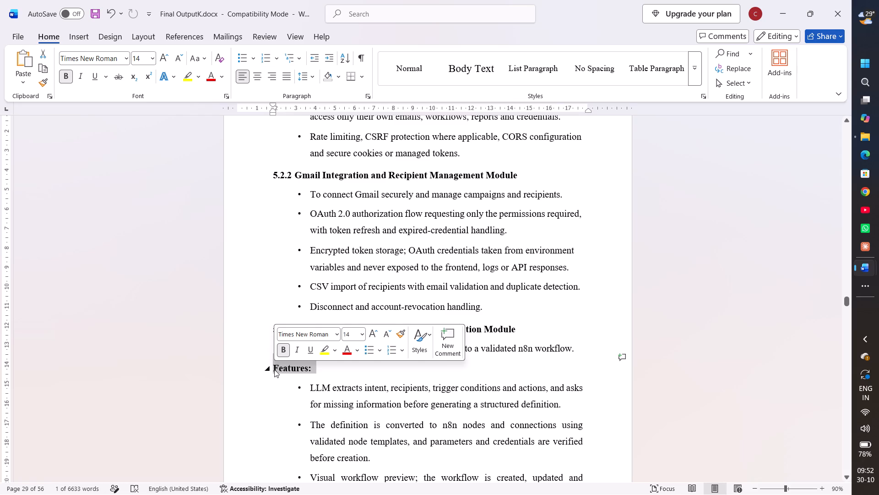
key(BackSpace)
Delete the "Purpose:" and "Features:" labels in section 5.2.4, Email Sending and Response Tracking Module.
scroll(274, 369, down, 1)
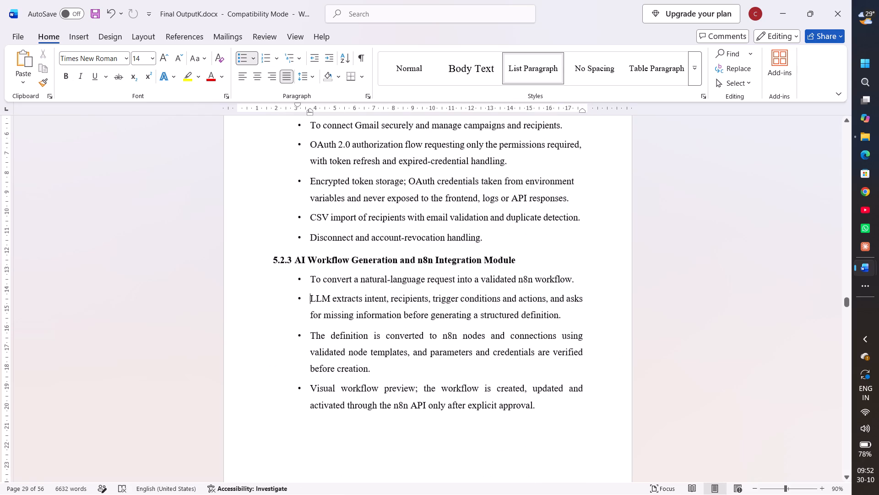
scroll(274, 369, down, 2)
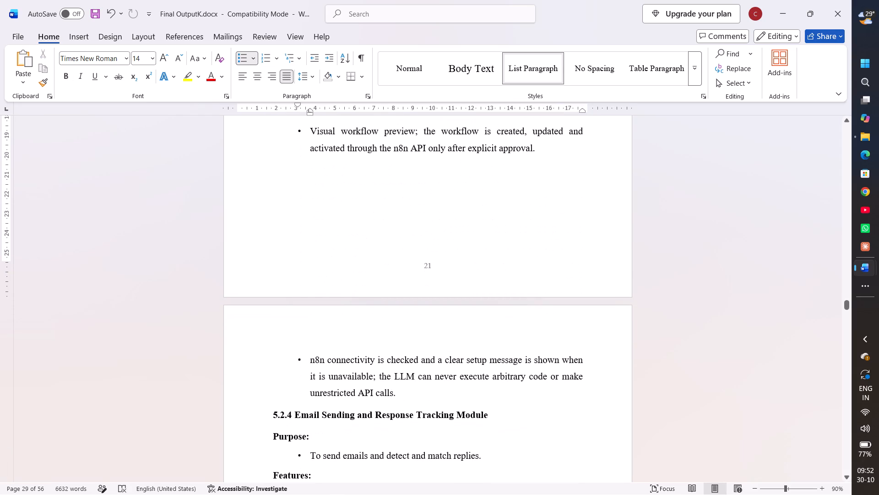
Delete the "Purpose:" and "Features:" subheadings in section 5.2.4 Email Sending and Response Tracking Module, keeping the bullets.
scroll(274, 369, down, 2)
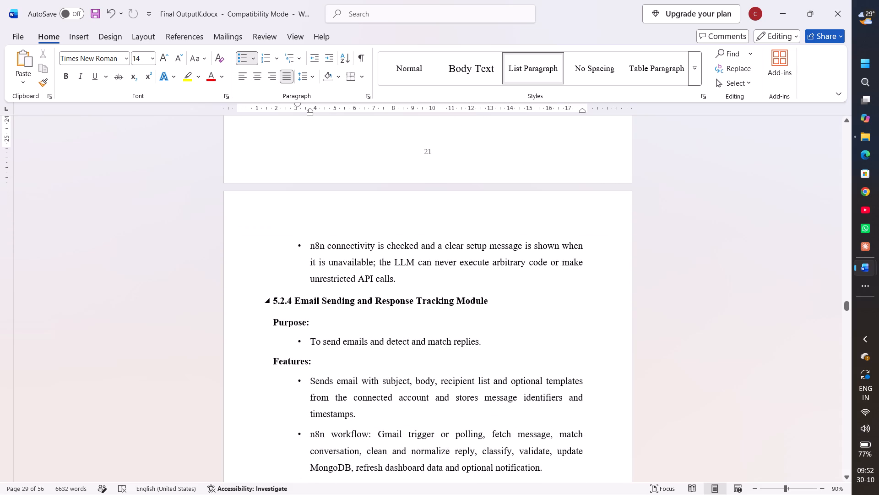
drag(309, 321, 267, 319)
key(BackSpace)
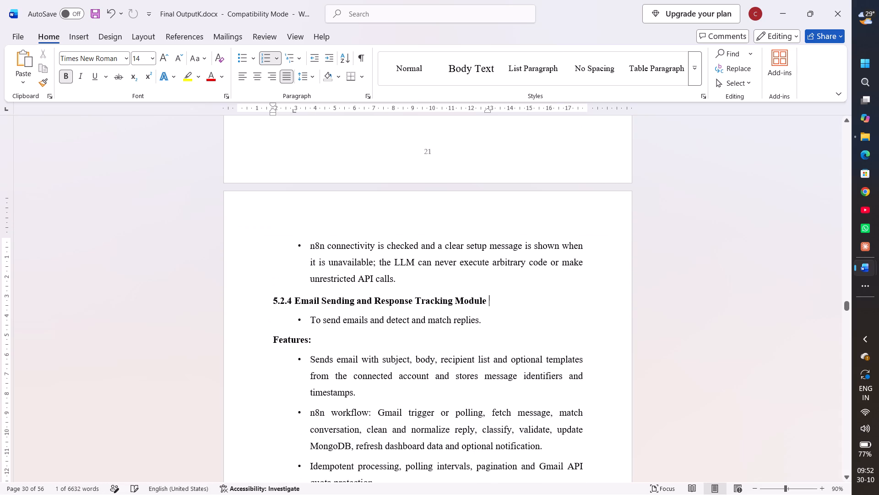
drag(317, 338, 288, 337)
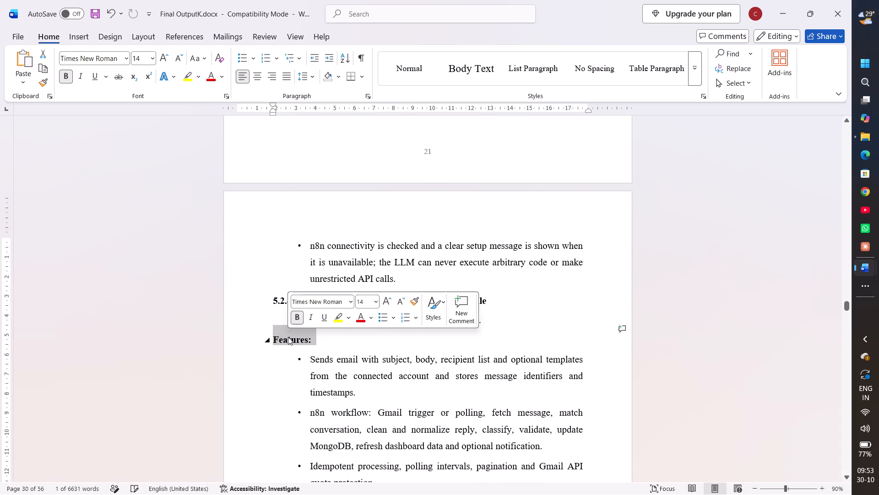
key(BackSpace)
Delete the "Purpose:" and "Features:" subheadings in section 5.2.5 AI Classification and Dashboard Module, keeping the bullets.
scroll(310, 343, down, 1)
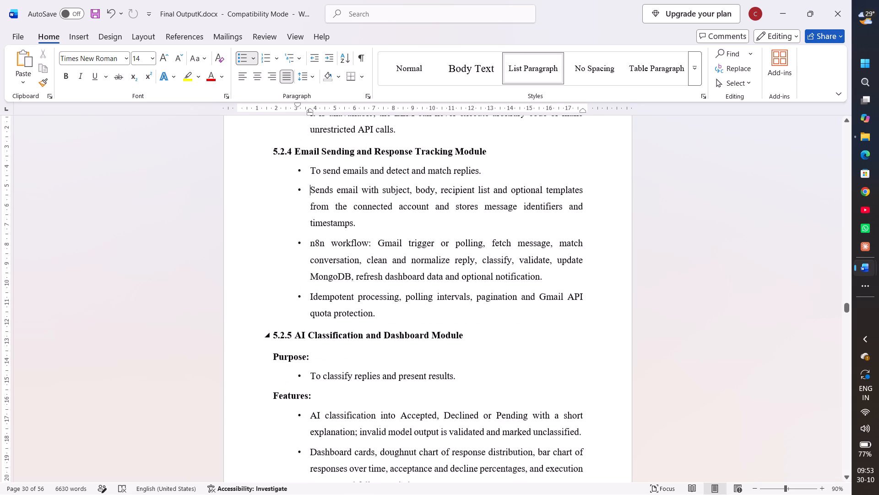
drag(308, 354, 281, 354)
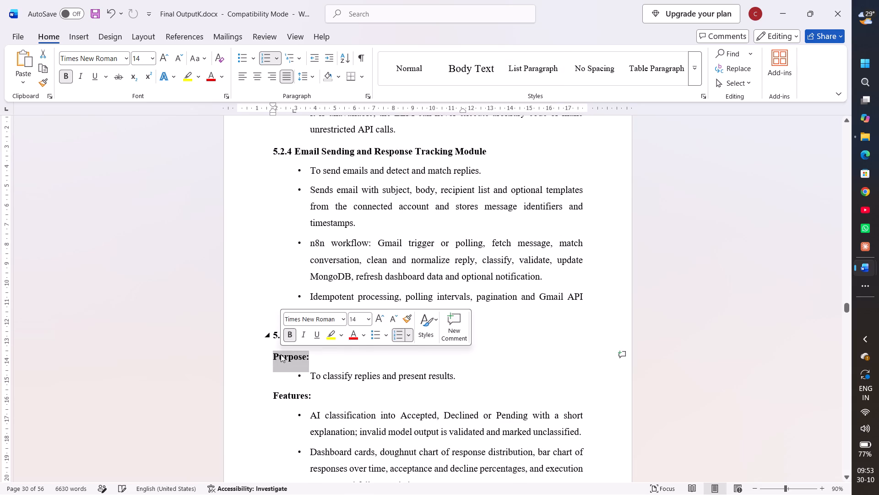
key(BackSpace)
click(308, 374)
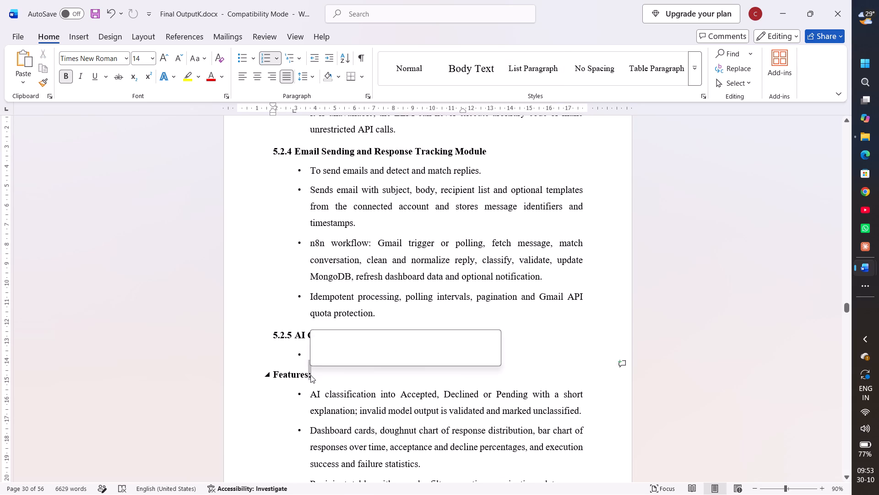
click(310, 375)
drag(310, 375, 282, 376)
key(BackSpace)
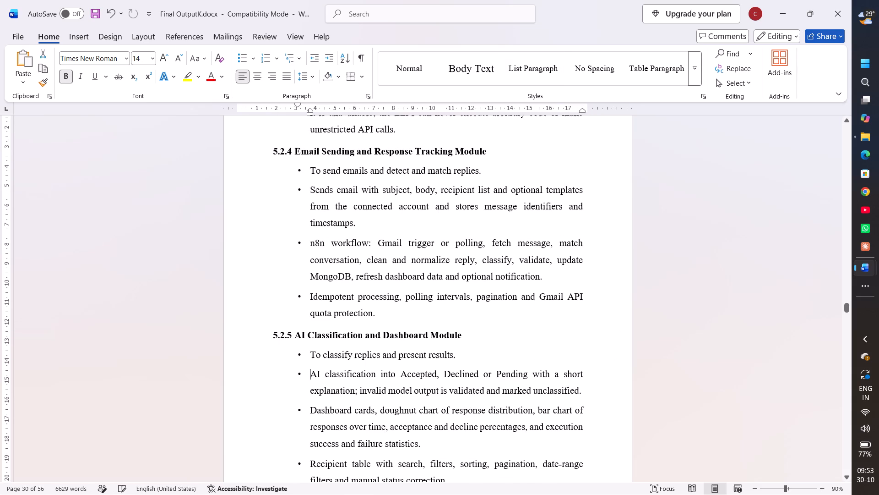
Delete the "Purpose:" and "Features:" subheadings in section 5.2.6 PDF Report Module, undoing any extra deletion after the heading.
scroll(336, 407, down, 4)
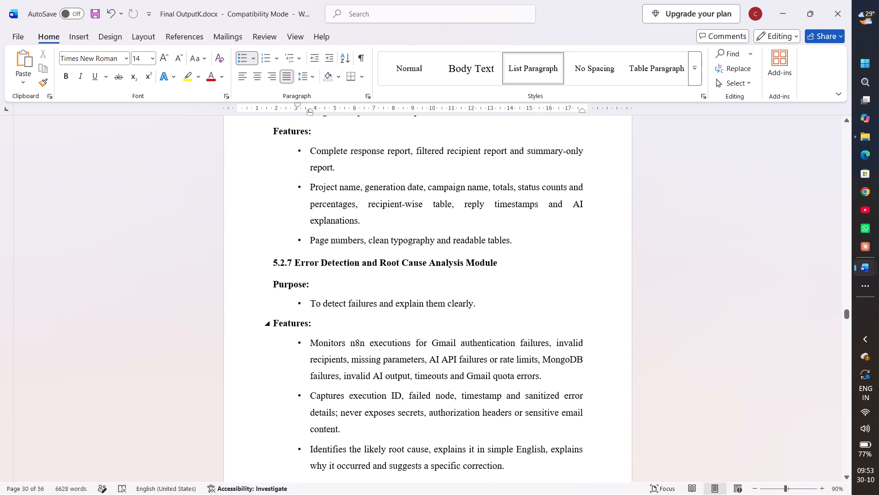
scroll(310, 212, up, 1)
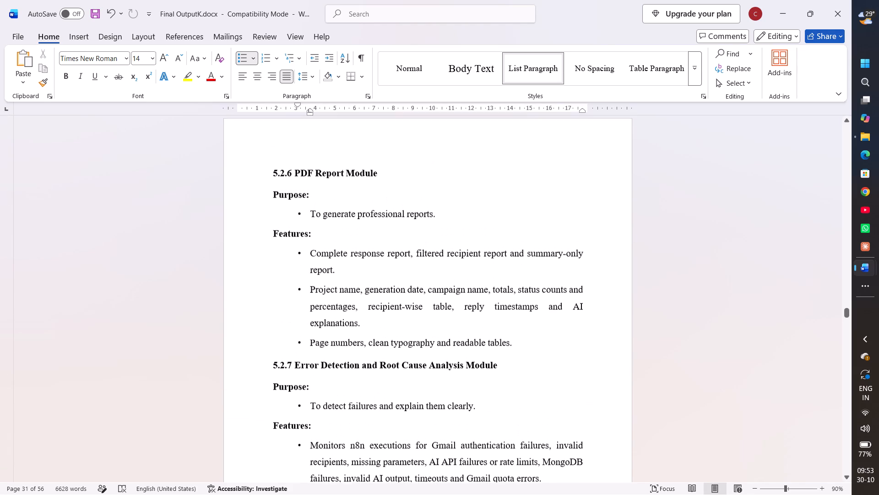
drag(311, 194, 273, 192)
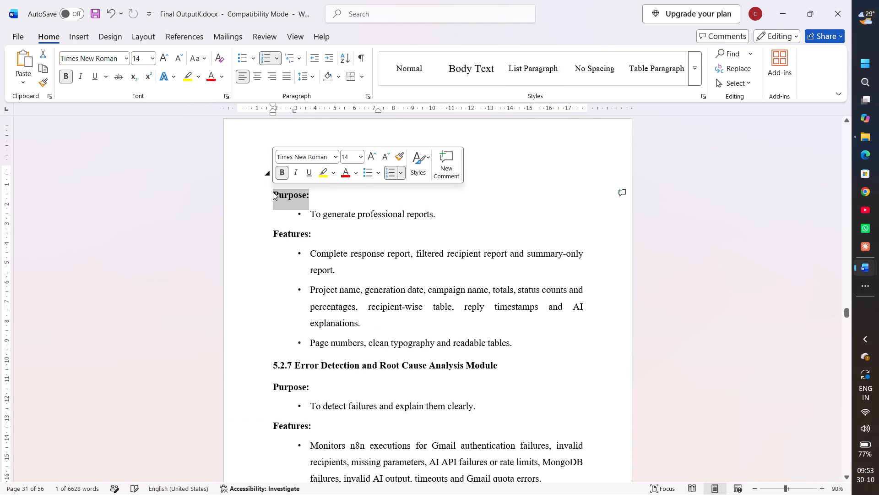
key(BackSpace)
key(BackSpace)
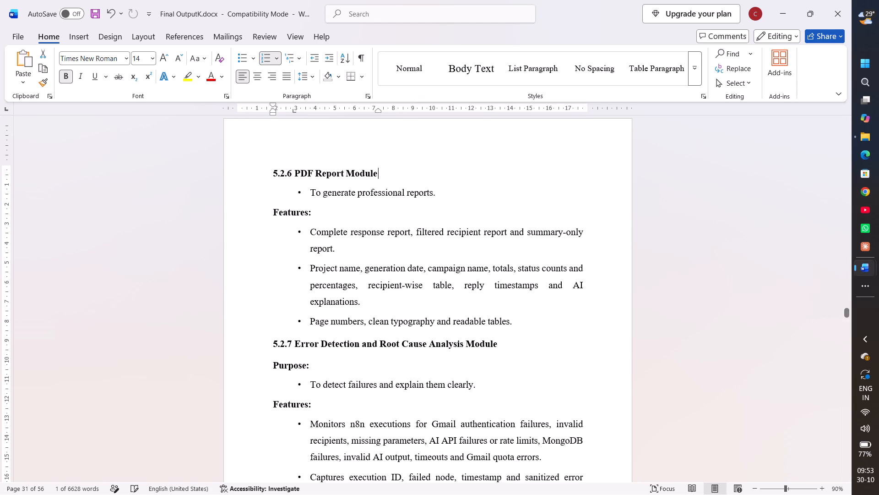
key(ctrl+z)
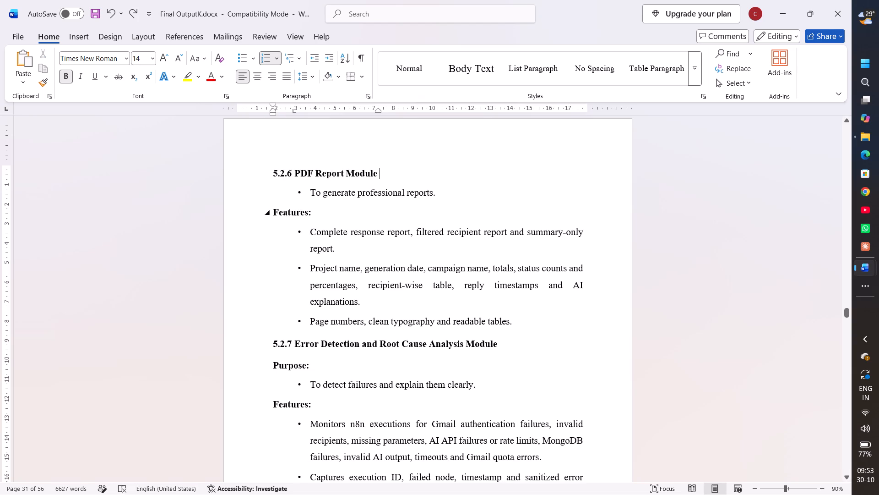
drag(312, 211, 279, 211)
key(BackSpace)
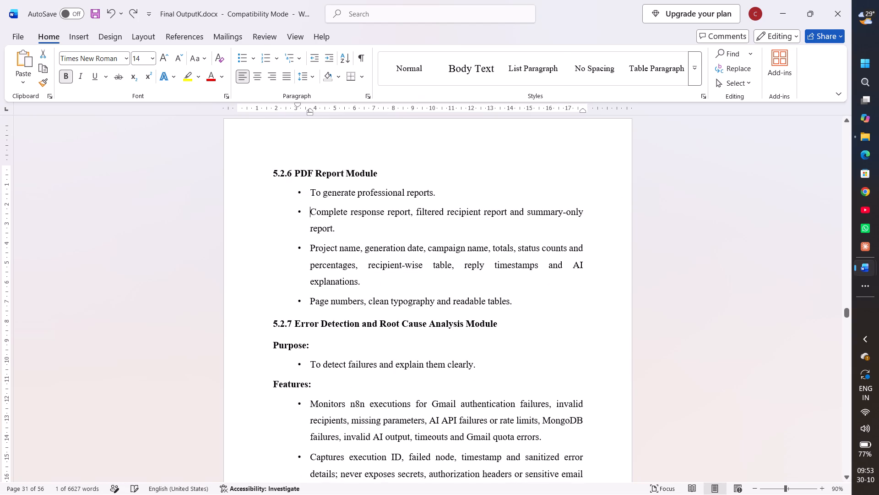
Delete the "Purpose:" and "Features:" subheadings in section 5.2.7 Error Detection and Root Cause Analysis Module, keeping the bullets.
scroll(329, 264, down, 1)
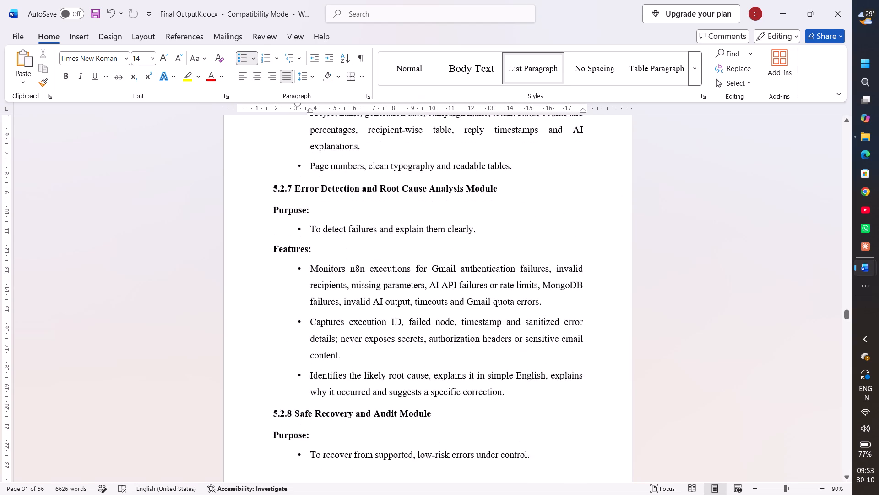
scroll(329, 264, down, 1)
drag(312, 198, 289, 193)
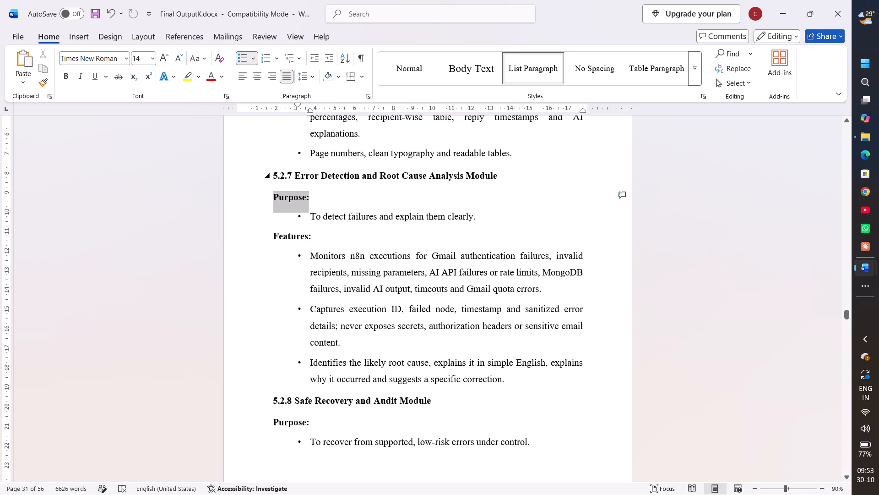
drag(289, 193, 276, 193)
key(BackSpace)
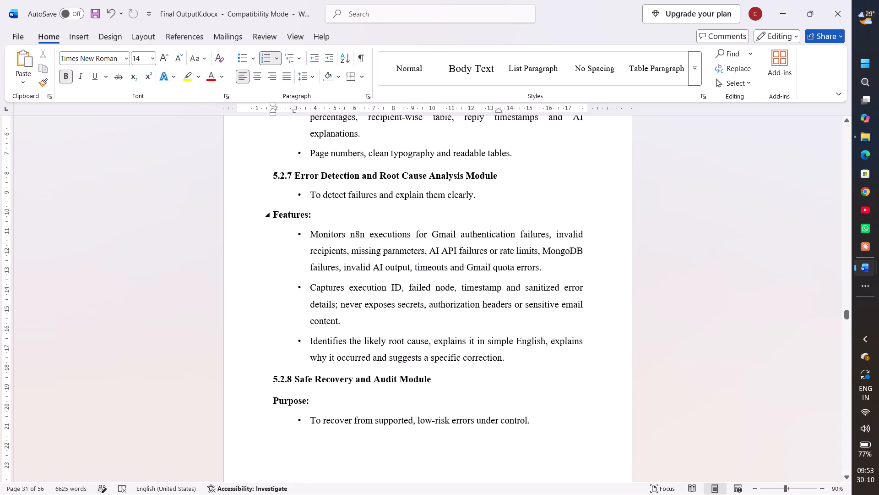
drag(313, 214, 283, 214)
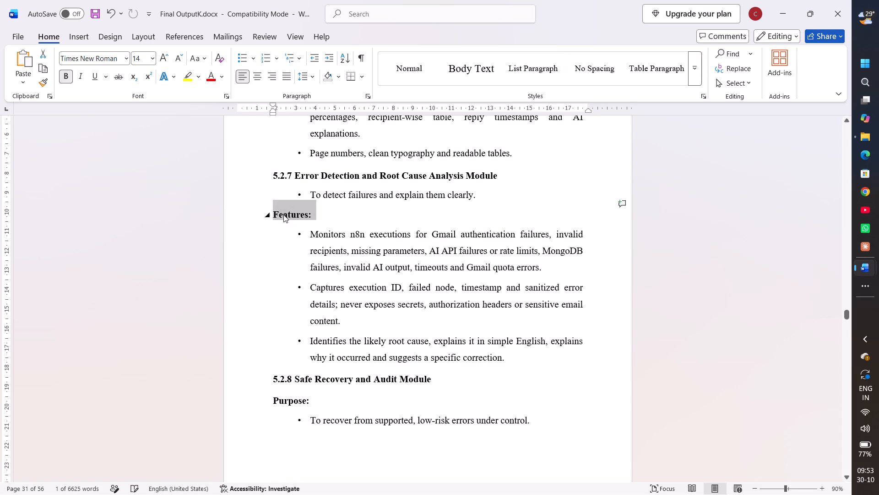
key(BackSpace)
Delete the "Purpose:" and "Features:" subheadings in section 5.2.8 Safe Recovery and Audit Module, undoing any accidental bullet removal.
scroll(354, 338, down, 1)
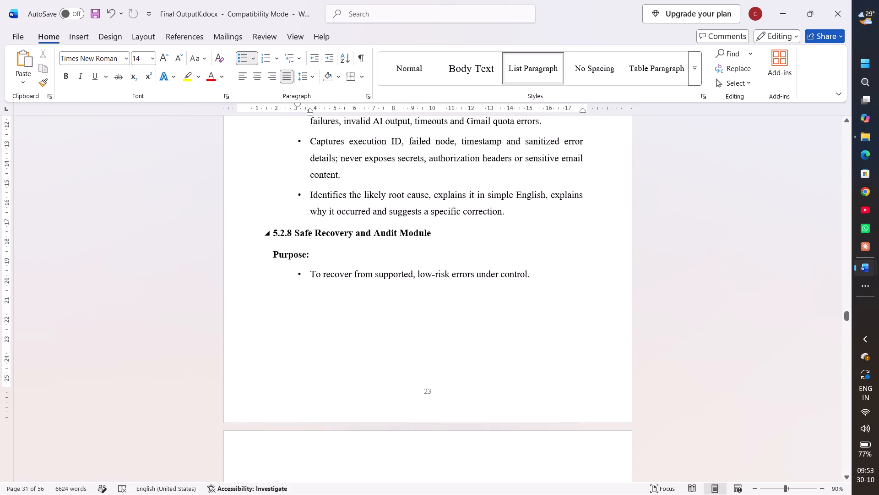
drag(308, 254, 275, 253)
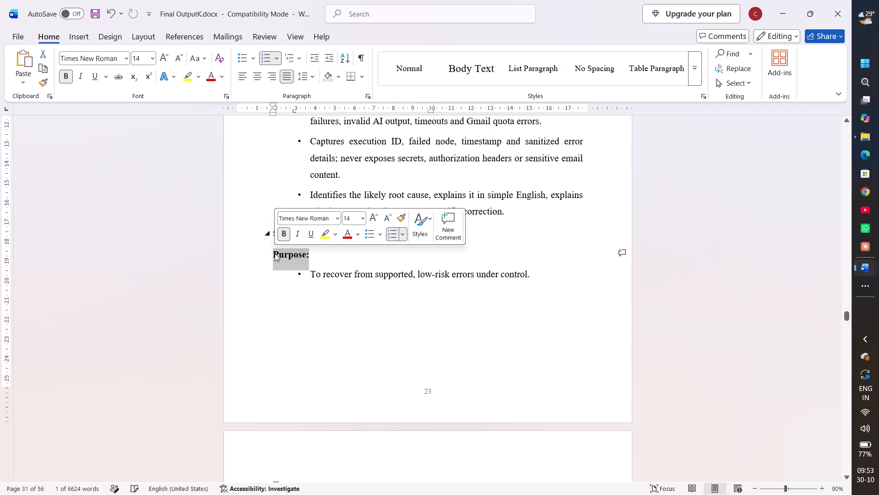
key(BackSpace)
scroll(275, 253, right, 2)
scroll(275, 253, down, 2)
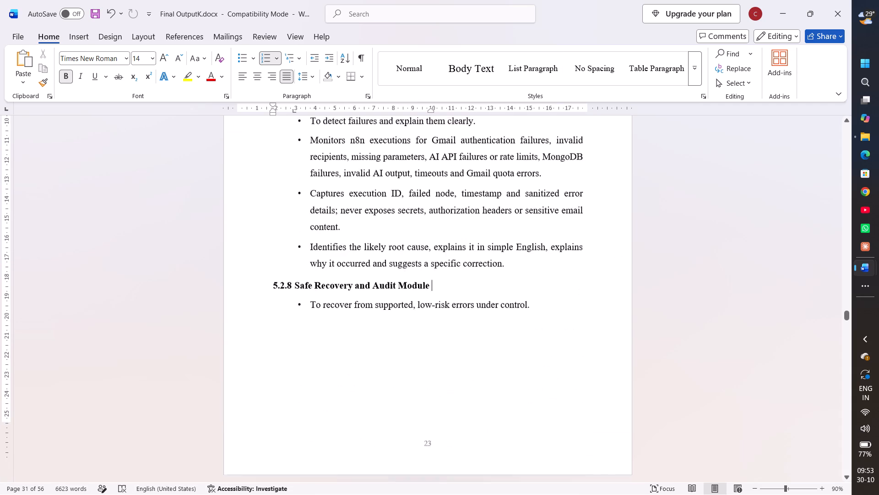
scroll(275, 253, down, 2)
drag(313, 163, 284, 161)
key(BackSpace)
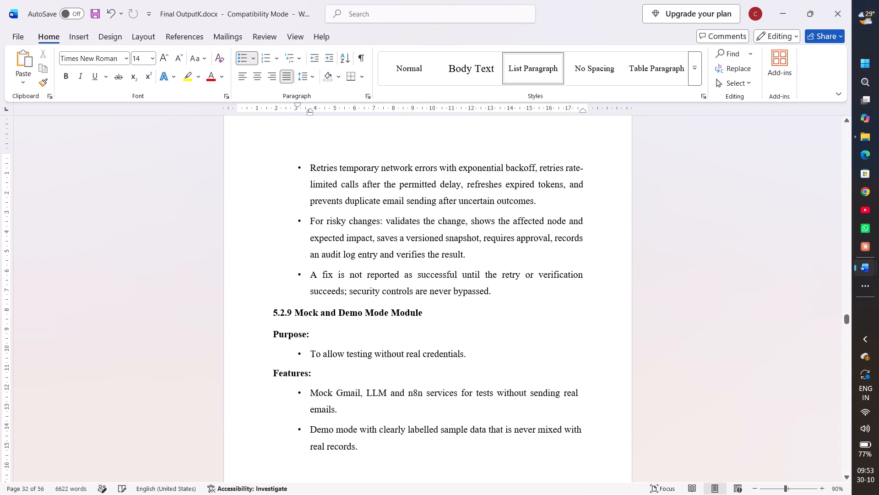
key(BackSpace)
key(ctrl+z)
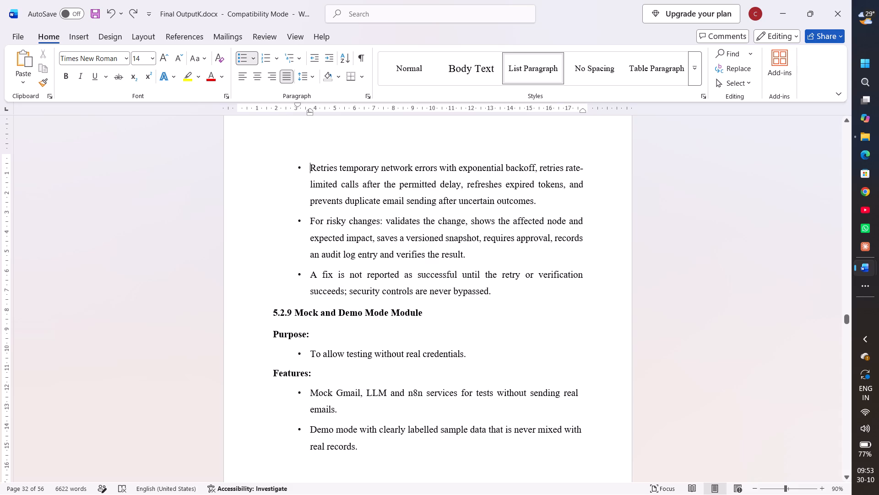
Delete the "Purpose:" and "Features:" subheadings in section 5.2.9 Mock and Demo Mode Module, keeping the bullets.
scroll(358, 250, down, 1)
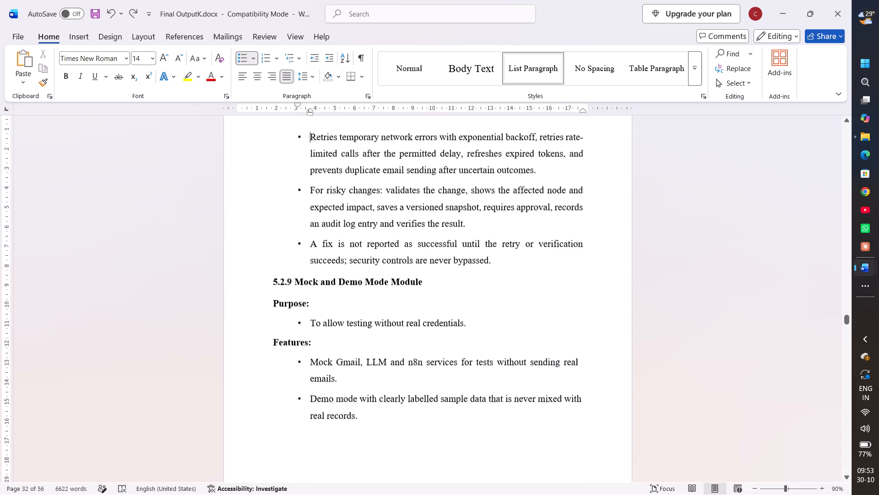
scroll(358, 250, down, 1)
drag(311, 231, 309, 231)
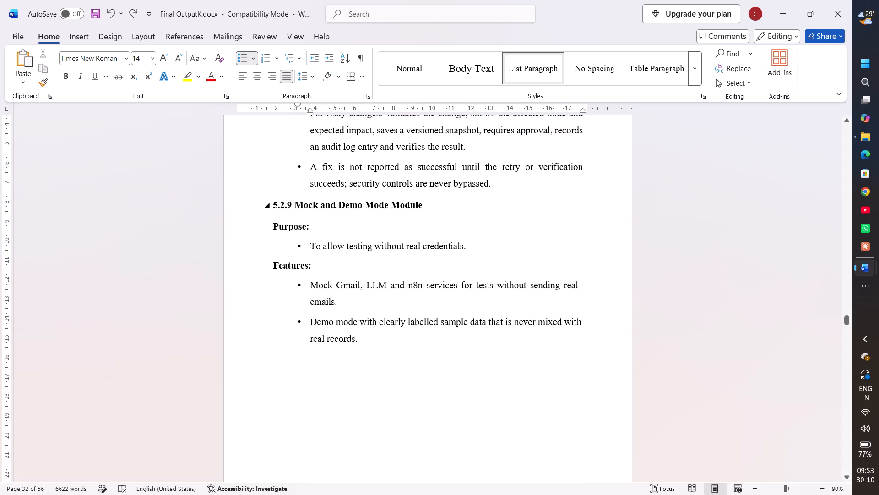
drag(309, 231, 278, 227)
key(BackSpace)
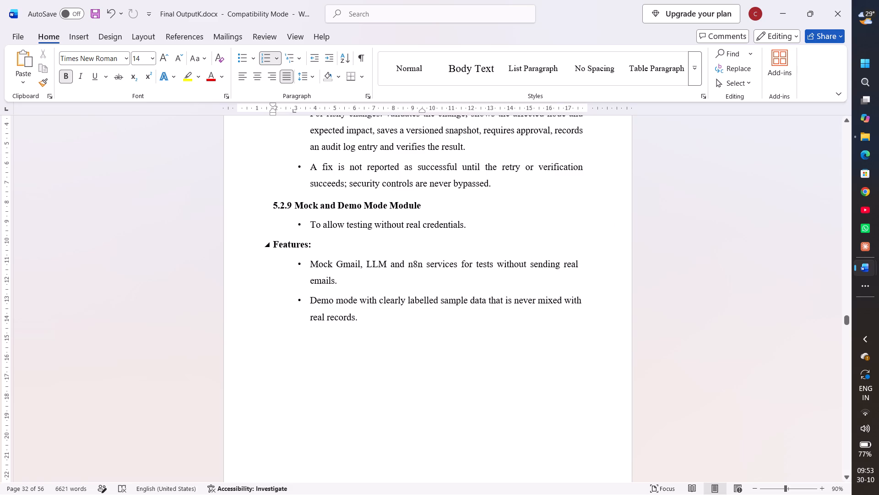
drag(312, 244, 277, 244)
key(BackSpace)
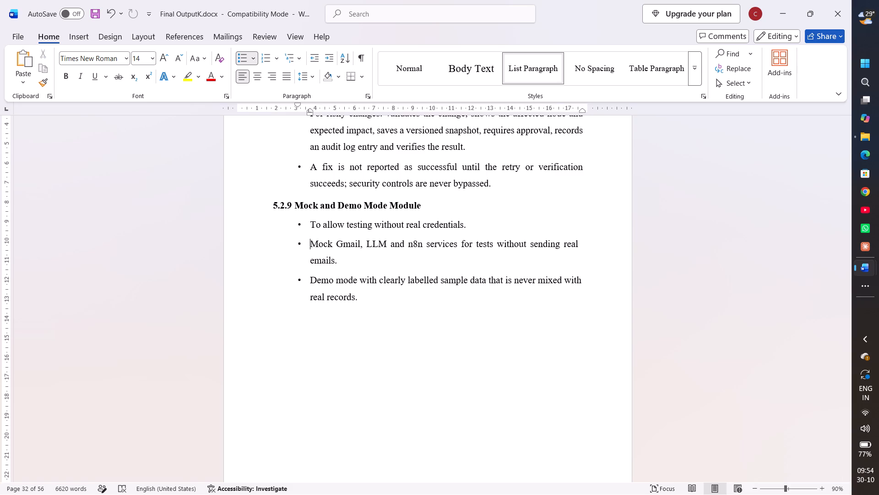
Examine the subheadings and bullets of section 6.1 Testing and Validation in Chapter 6.
scroll(334, 283, down, 3)
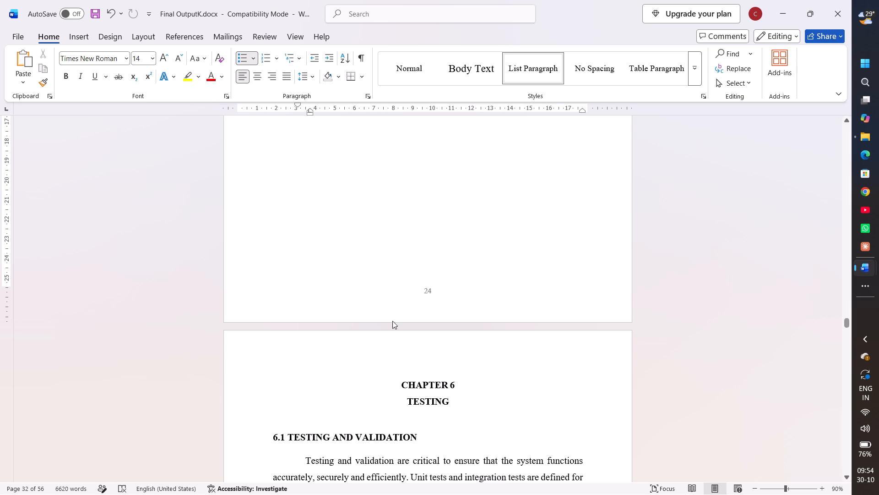
scroll(396, 324, down, 2)
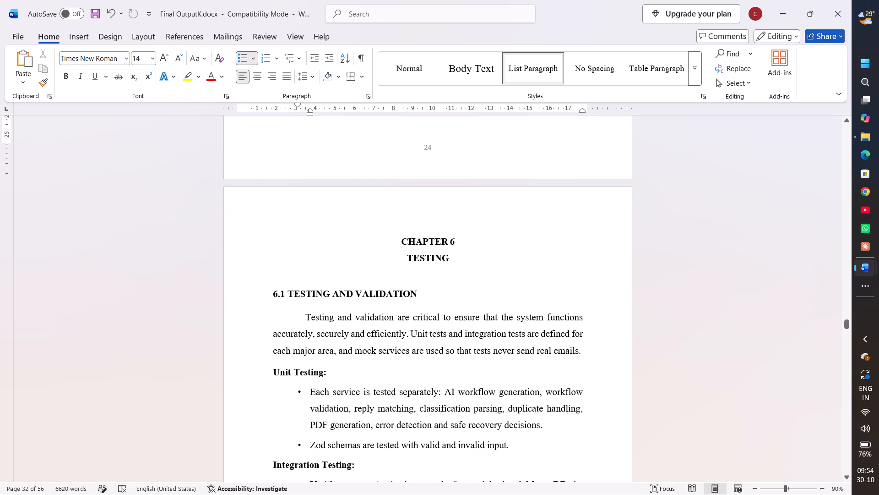
scroll(416, 359, down, 1)
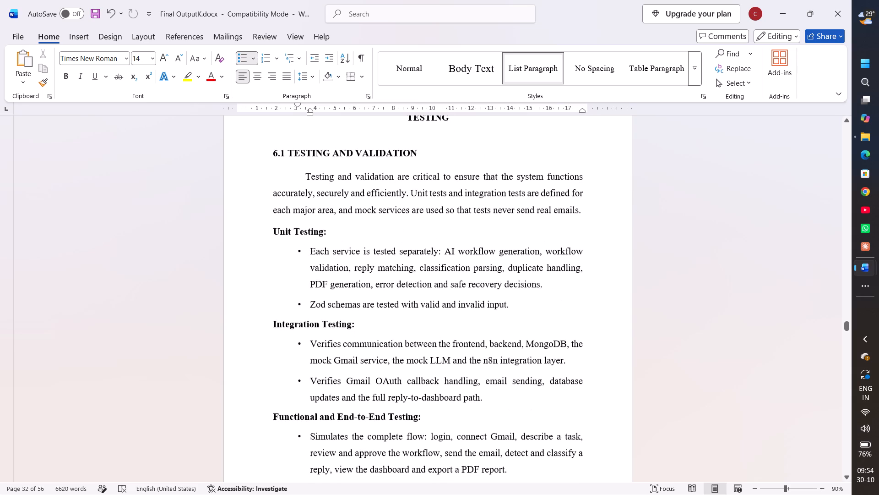
scroll(416, 359, down, 2)
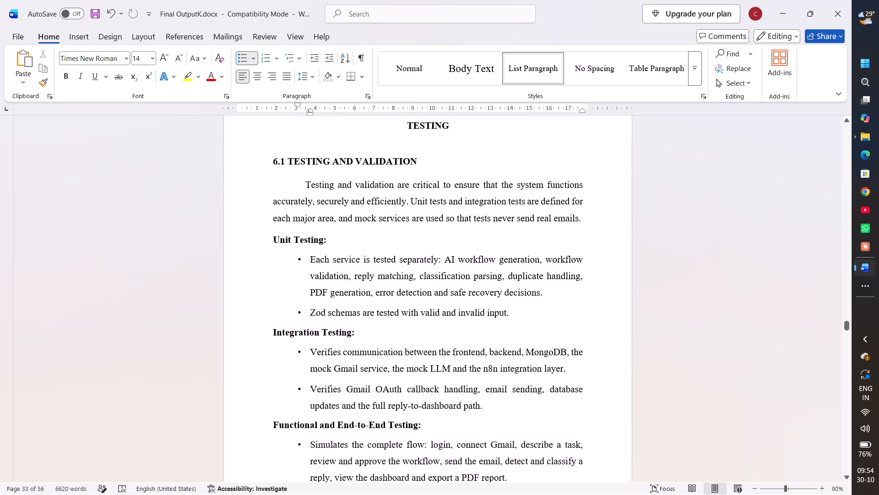
scroll(416, 359, down, 3)
Examine the testing types and validation bullets in section 6.1 and the test plan in section 6.2 with Table 6.1 Test Case Design.
scroll(445, 384, down, 5)
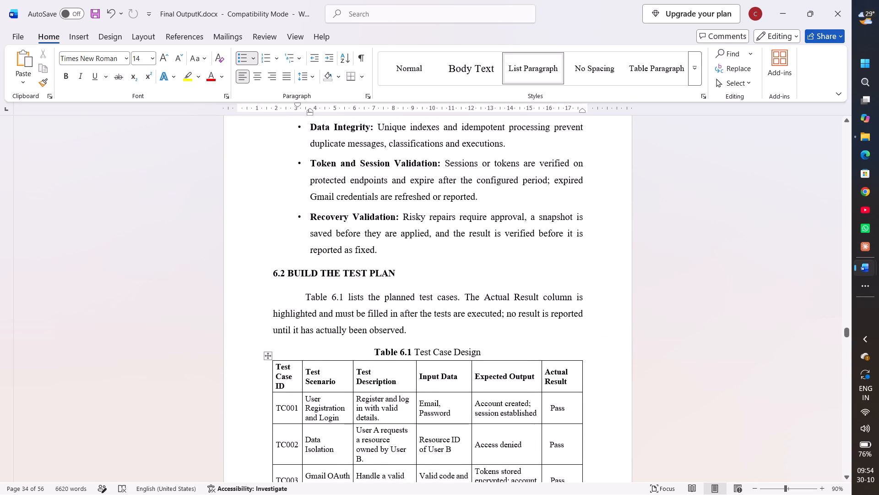
scroll(445, 384, up, 6)
scroll(319, 298, up, 1)
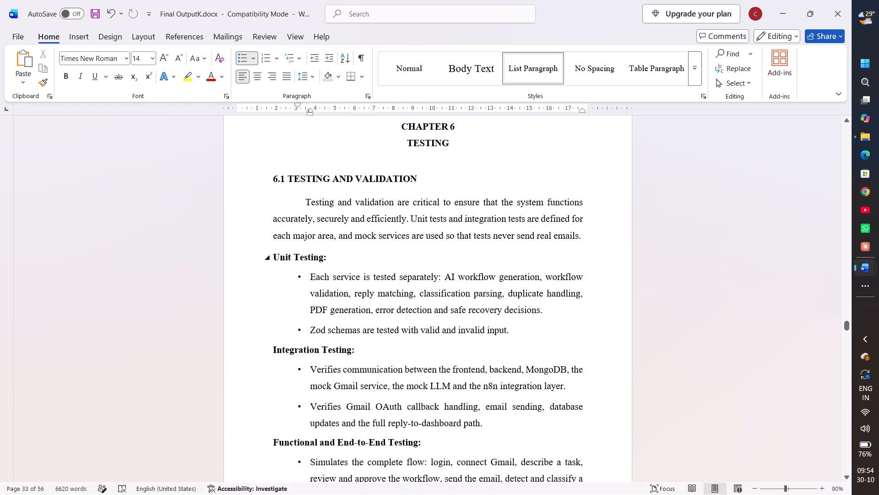
scroll(325, 324, down, 1)
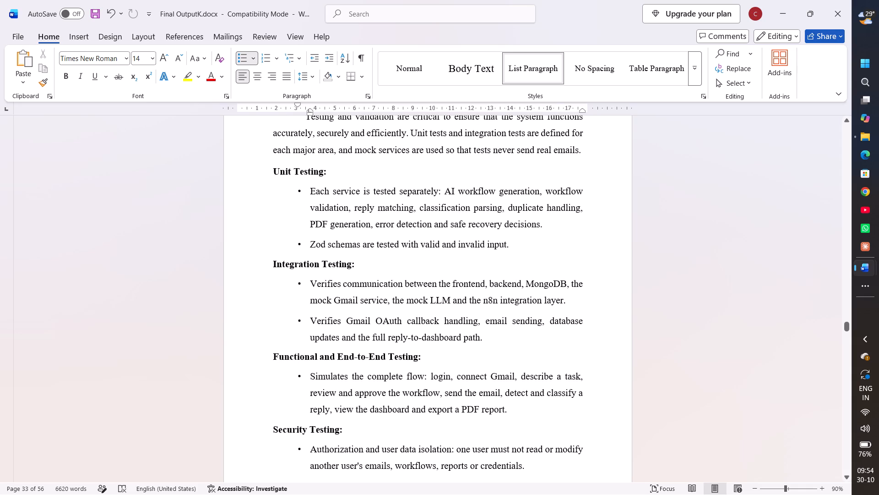
scroll(308, 175, up, 1)
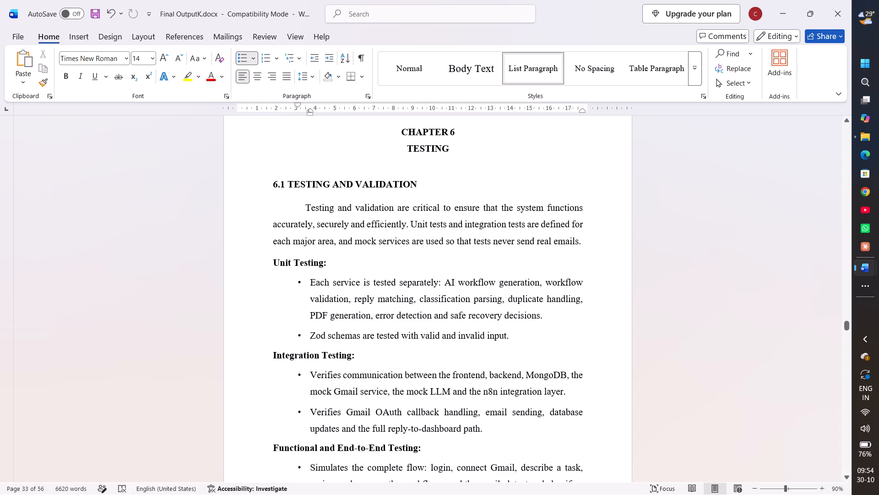
scroll(347, 345, down, 1)
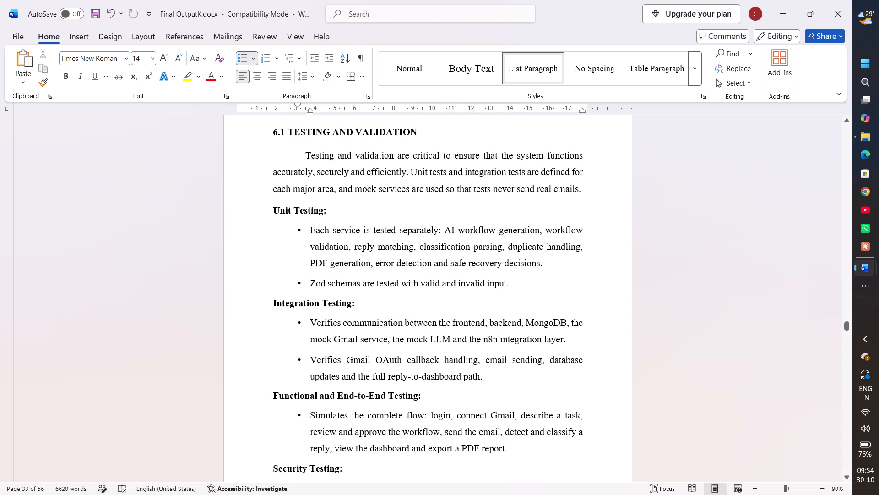
scroll(393, 387, down, 5)
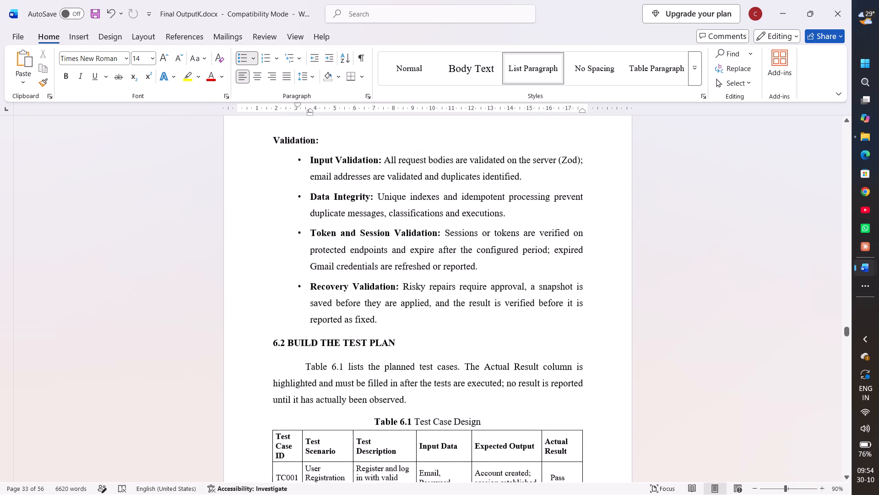
scroll(393, 387, down, 2)
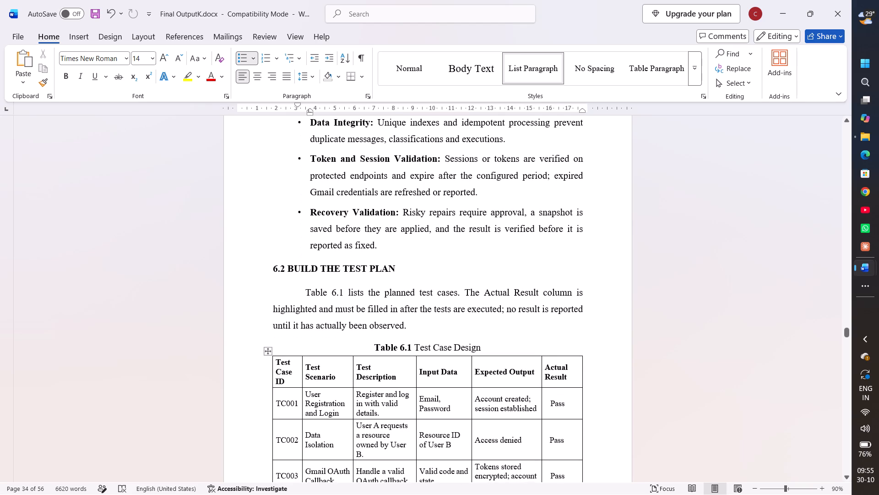
scroll(393, 387, down, 4)
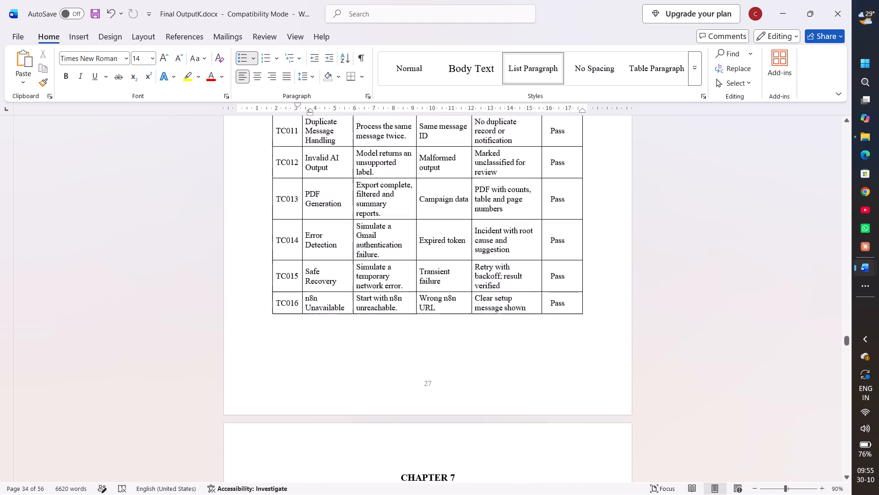
Merge the second paragraph of section 7.1 Results, starting "The expected outcome", into the first, separated by a space after "tested.".
scroll(393, 387, down, 3)
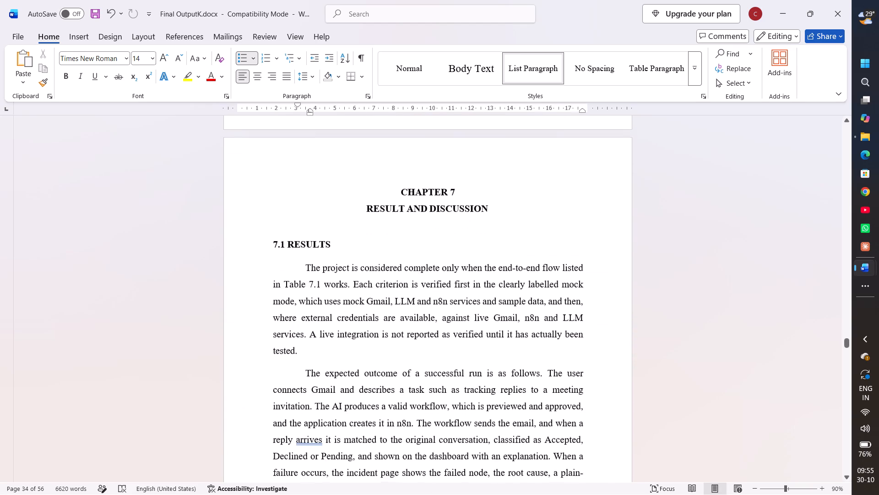
scroll(393, 387, down, 2)
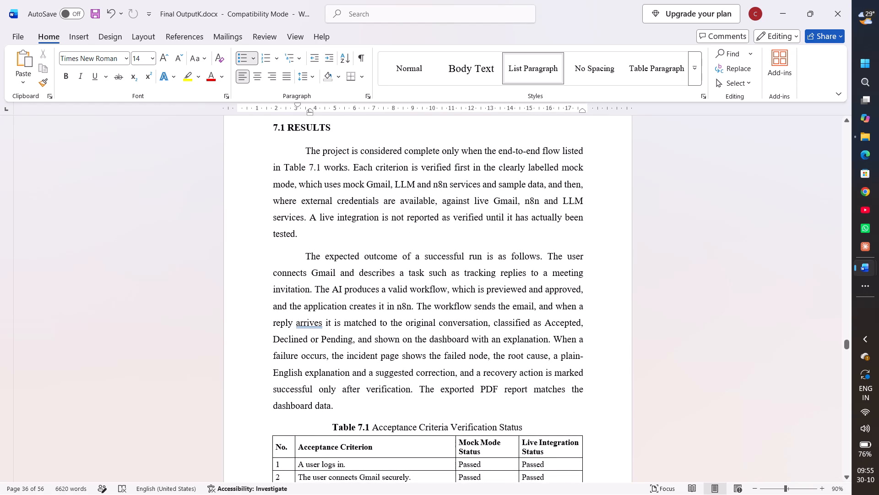
click(302, 253)
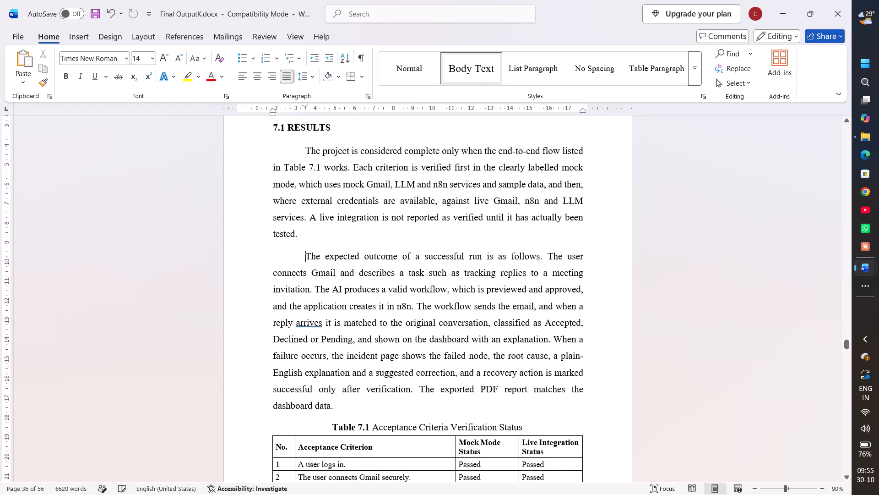
key(BackSpace)
key(BackSpace)
key(BackSpace)
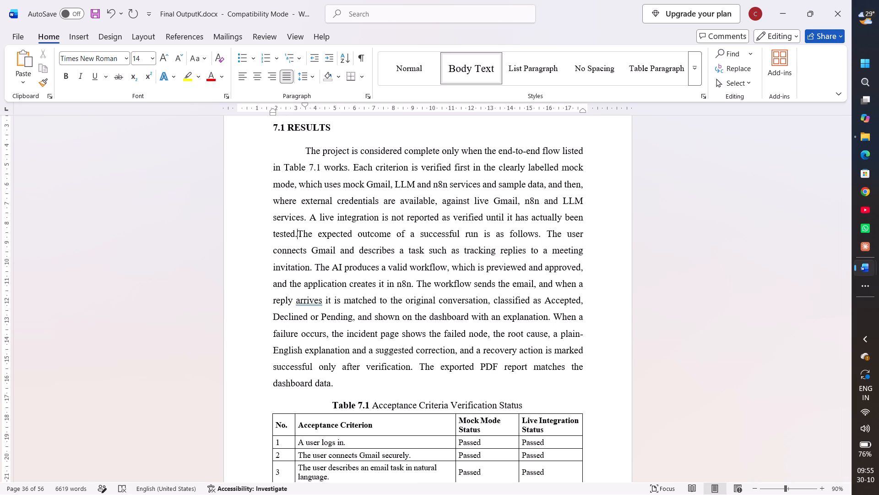
key(space)
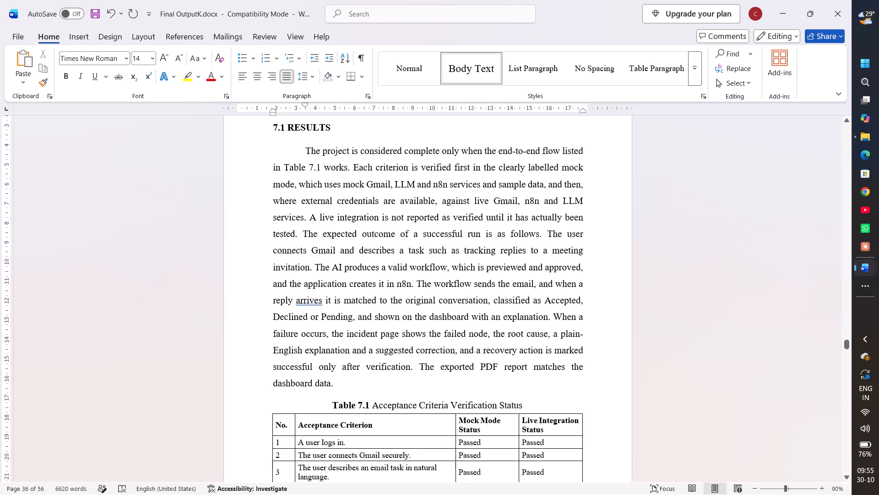
Examine how Table 7.1 Acceptance Criteria Verification Status splits across pages, along with the start of 7.2 Discussion and the 7.1 text.
scroll(338, 197, down, 3)
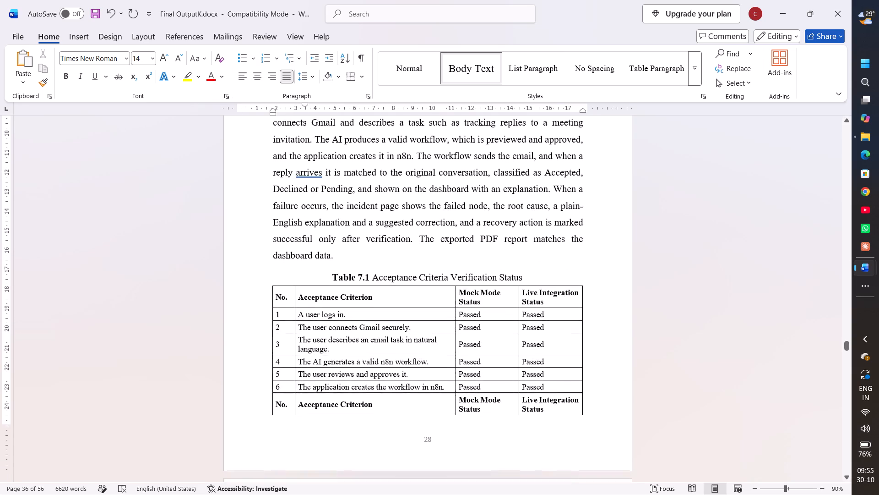
scroll(338, 197, down, 2)
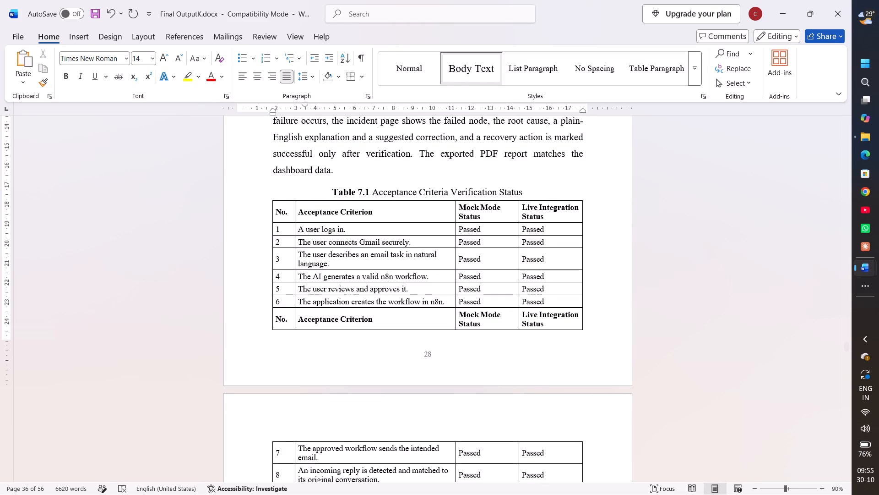
scroll(377, 213, down, 1)
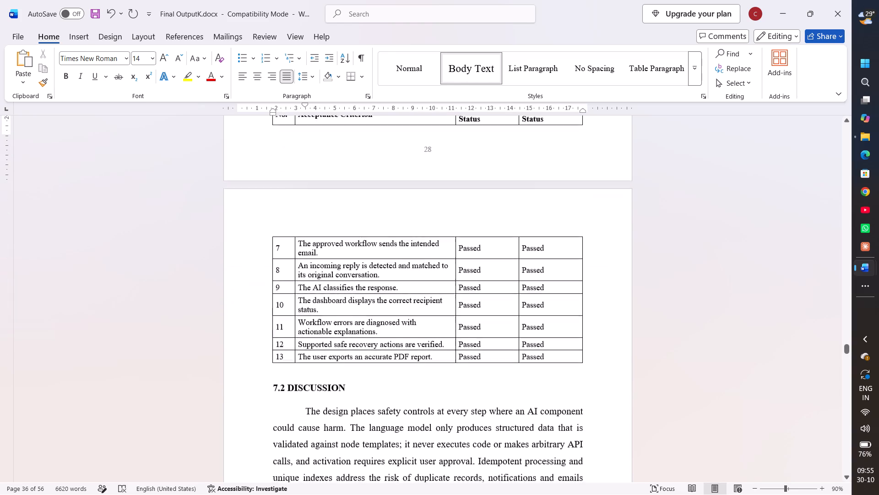
scroll(377, 213, down, 3)
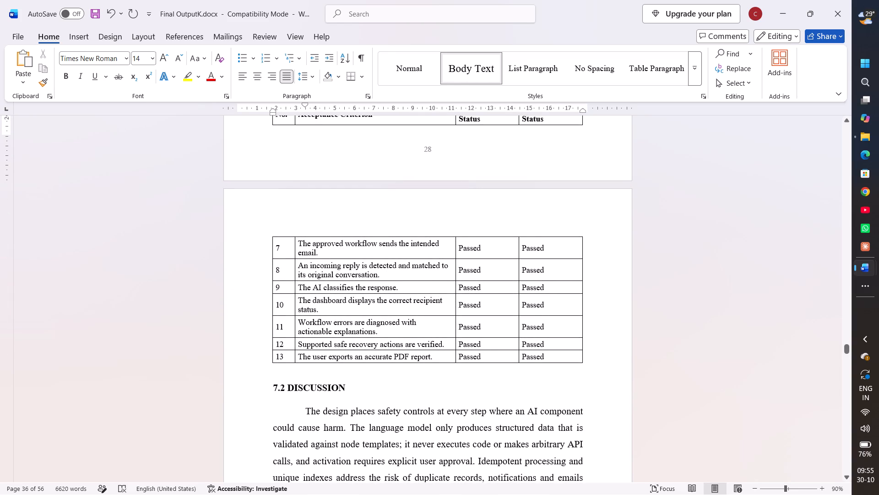
scroll(377, 213, down, 3)
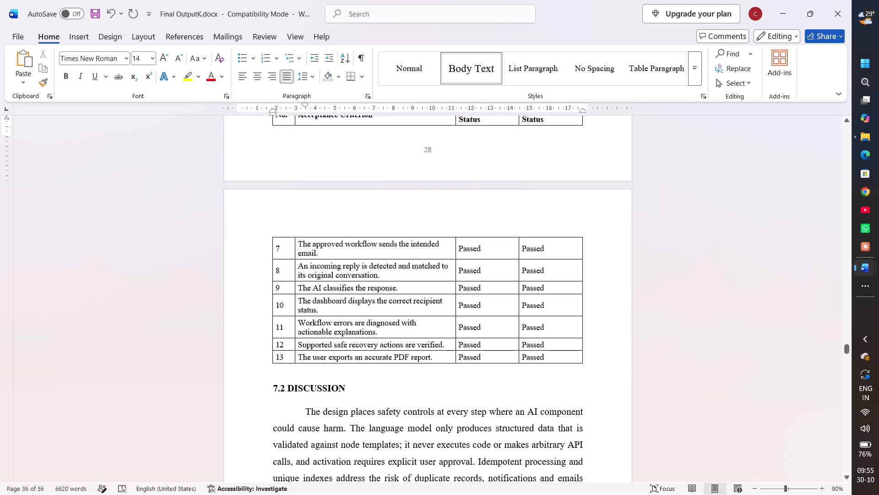
scroll(377, 213, down, 2)
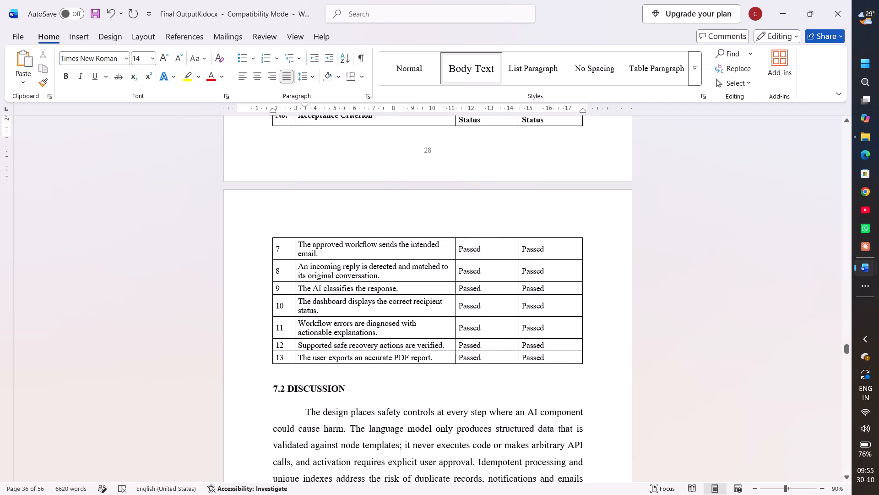
scroll(377, 213, up, 2)
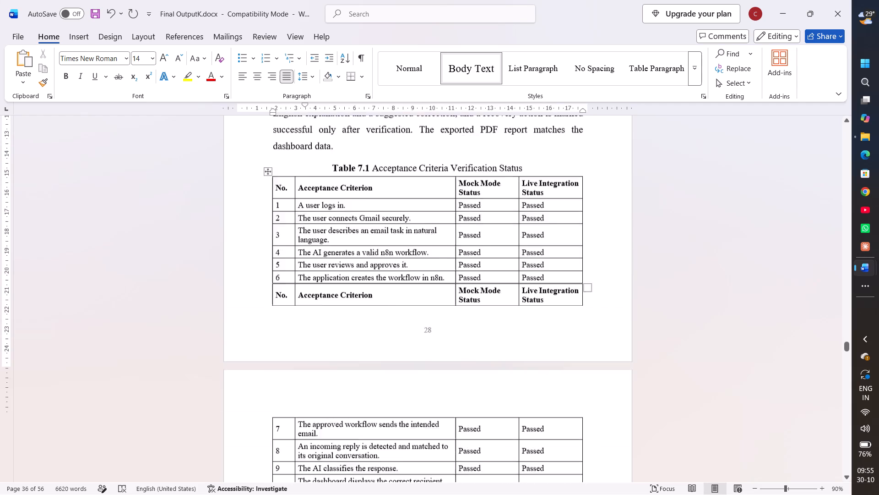
scroll(377, 213, up, 3)
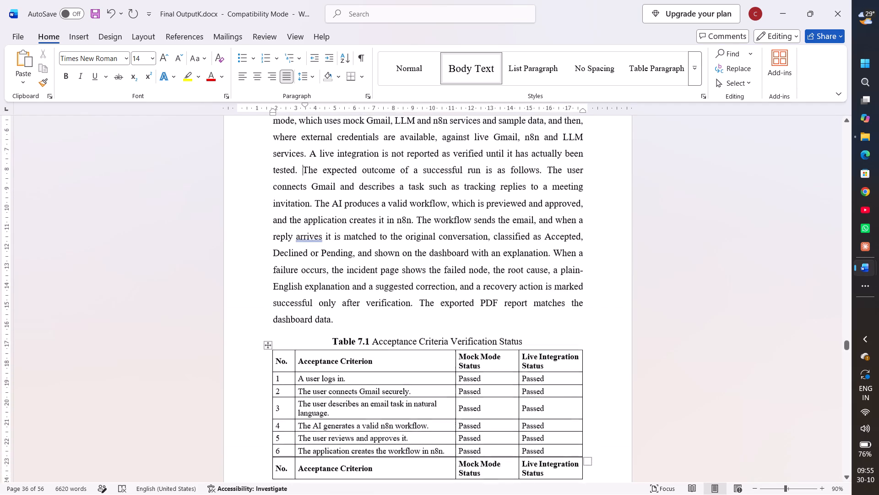
scroll(377, 213, up, 1)
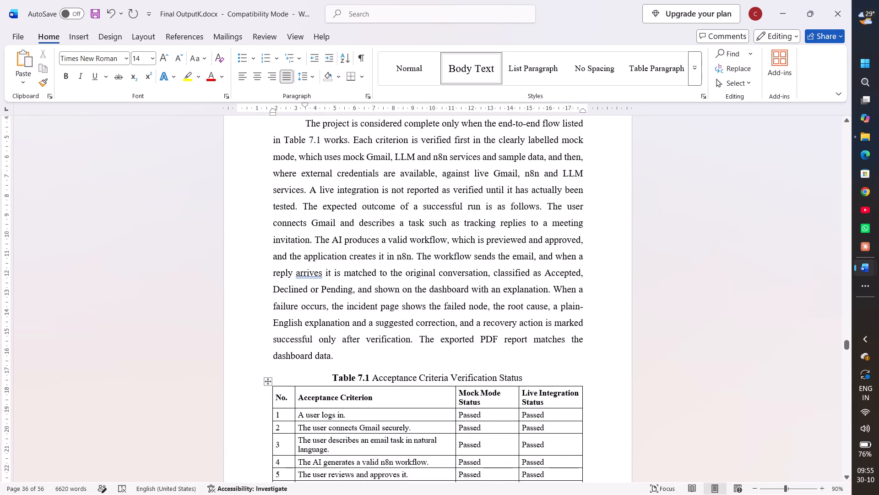
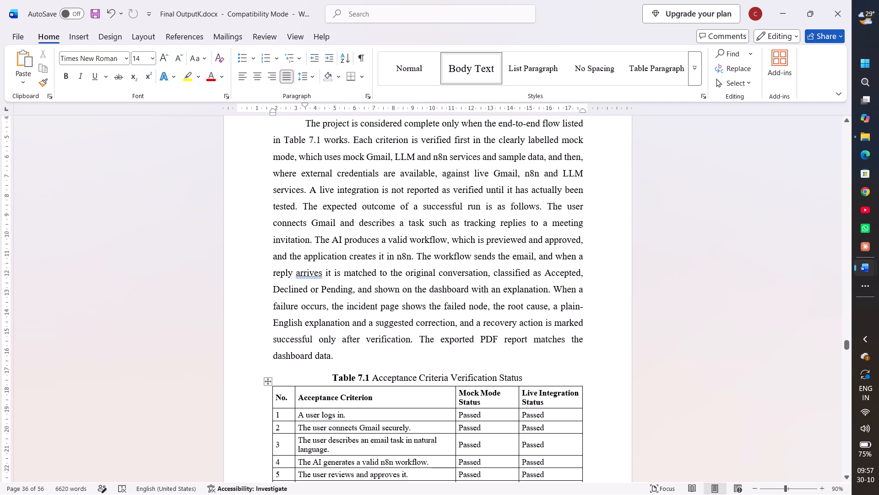
Examine section 7.1 and how the rows and header of Table 7.1 Acceptance Criteria Verification Status fall across the page break.
scroll(466, 355, down, 1)
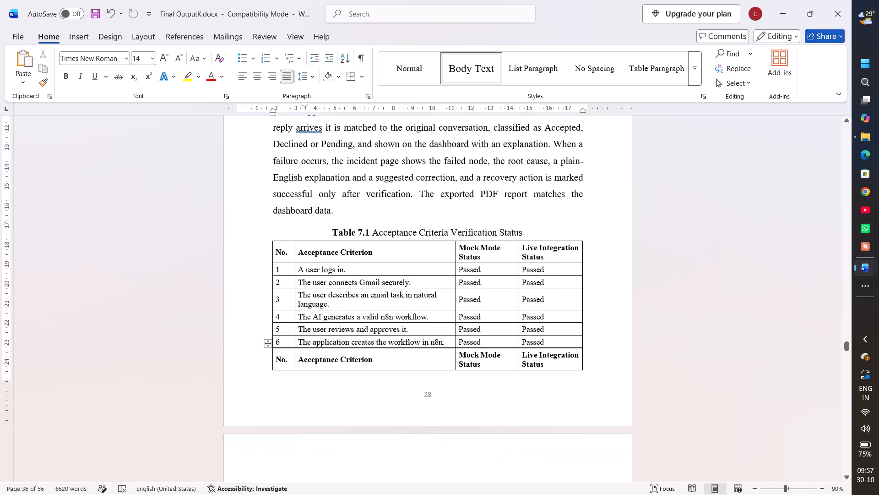
scroll(466, 355, down, 2)
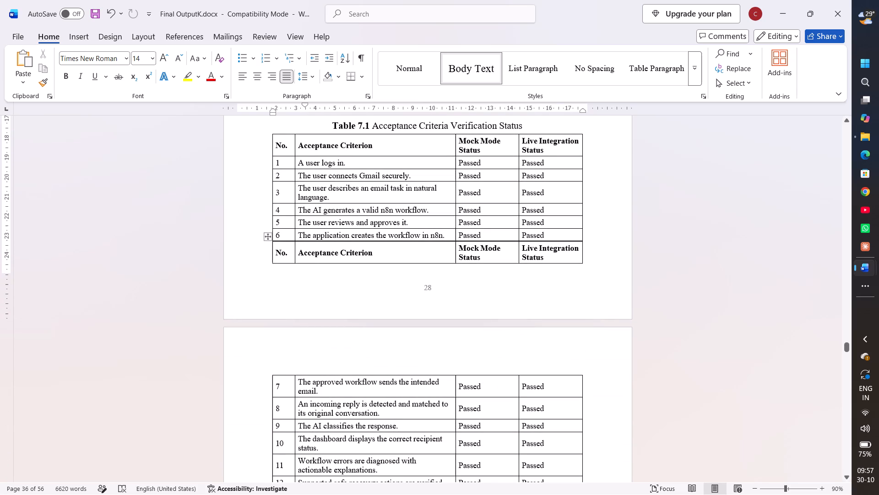
scroll(466, 355, down, 2)
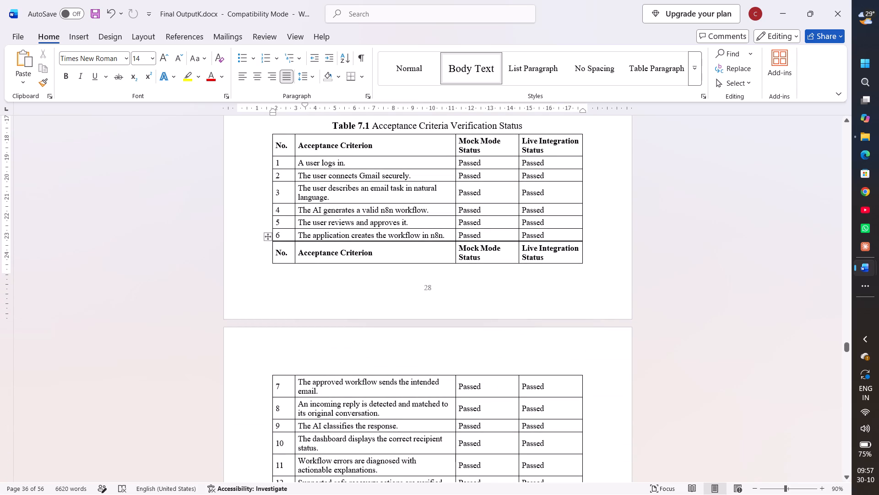
scroll(466, 355, down, 2)
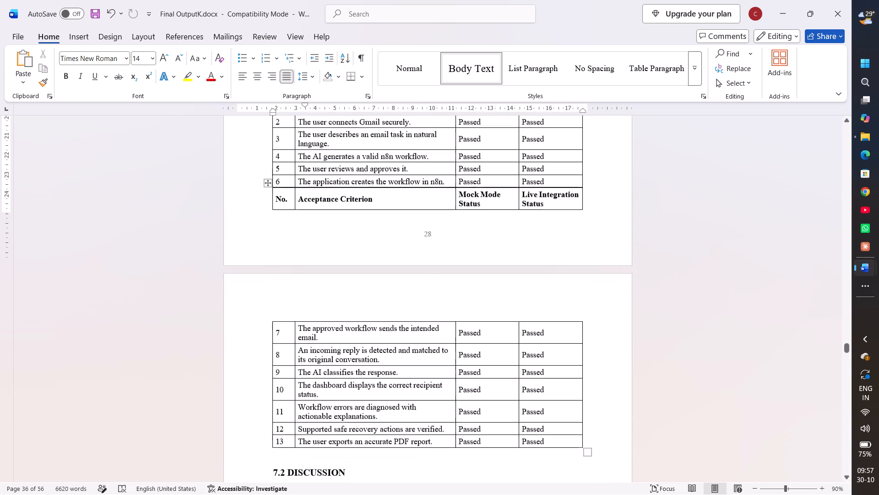
scroll(466, 355, down, 2)
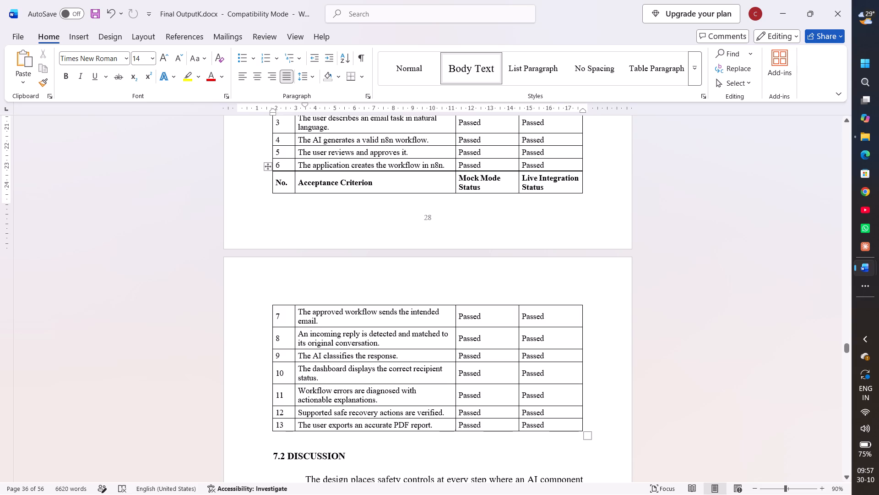
scroll(407, 308, up, 1)
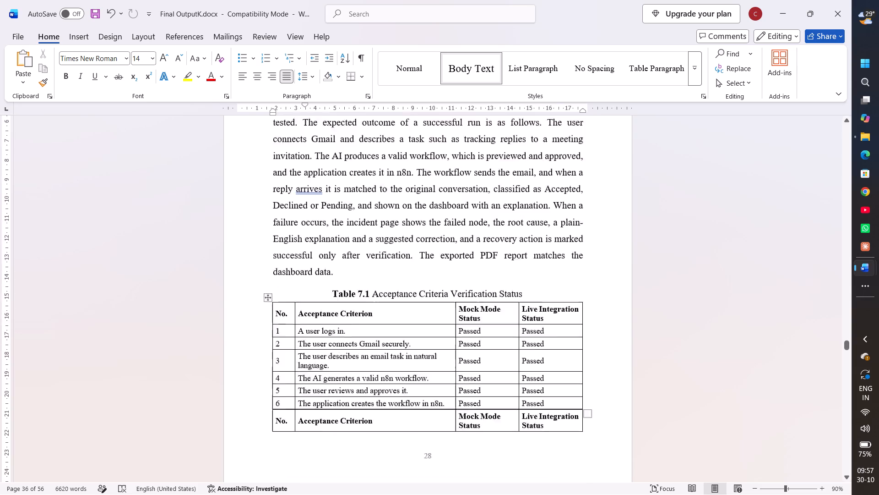
scroll(407, 308, up, 2)
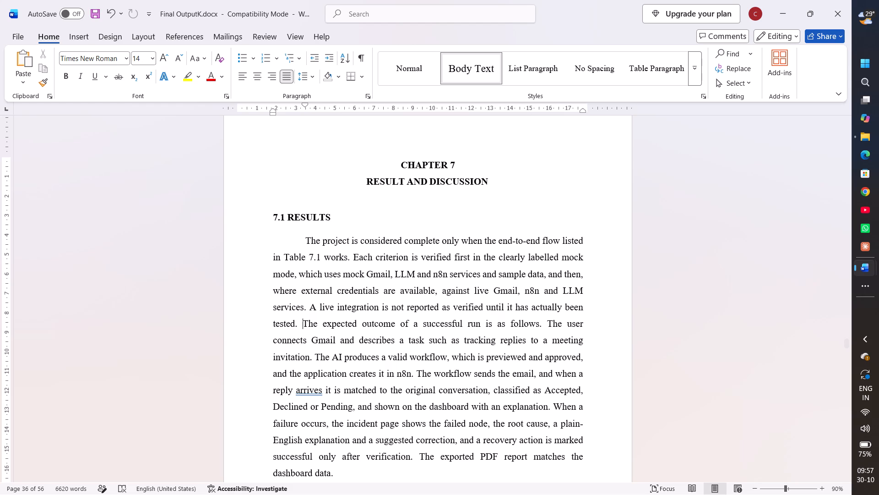
Number the Unit Testing subheading in section 6.1 Testing and Validation as 6.1.1, followed by a space.
scroll(451, 242, up, 5)
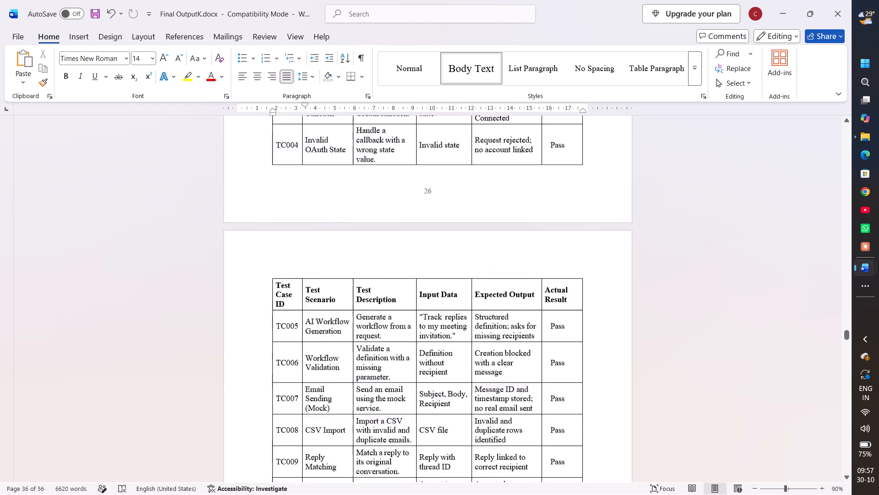
scroll(451, 242, up, 5)
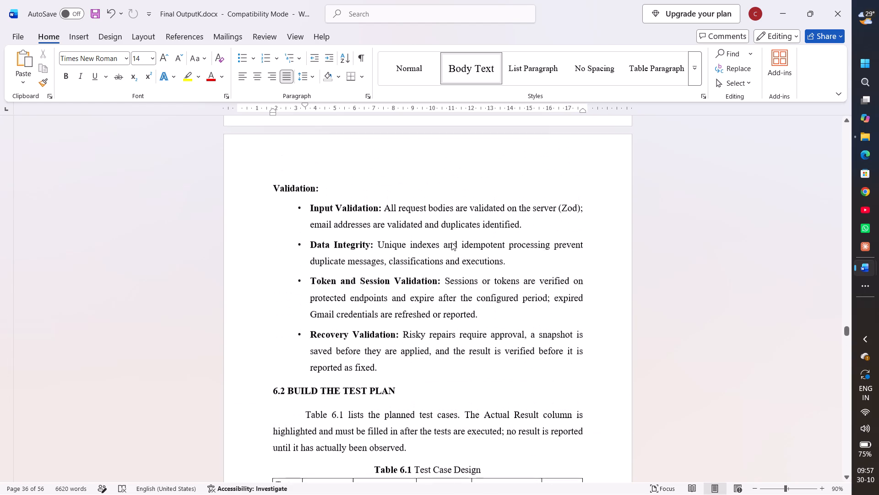
scroll(451, 242, up, 3)
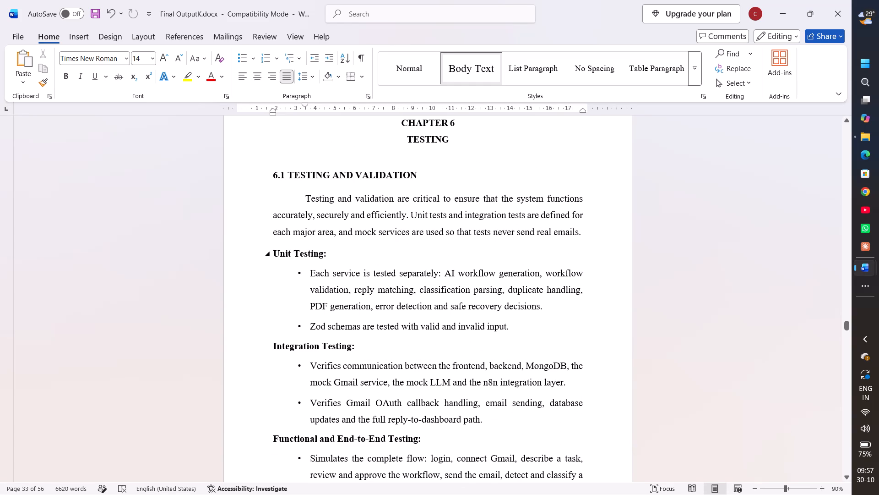
scroll(451, 242, down, 1)
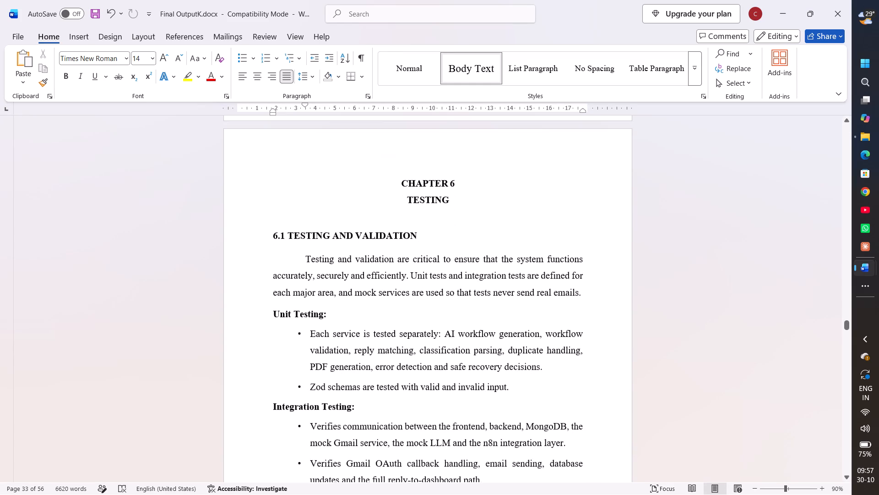
scroll(451, 242, down, 1)
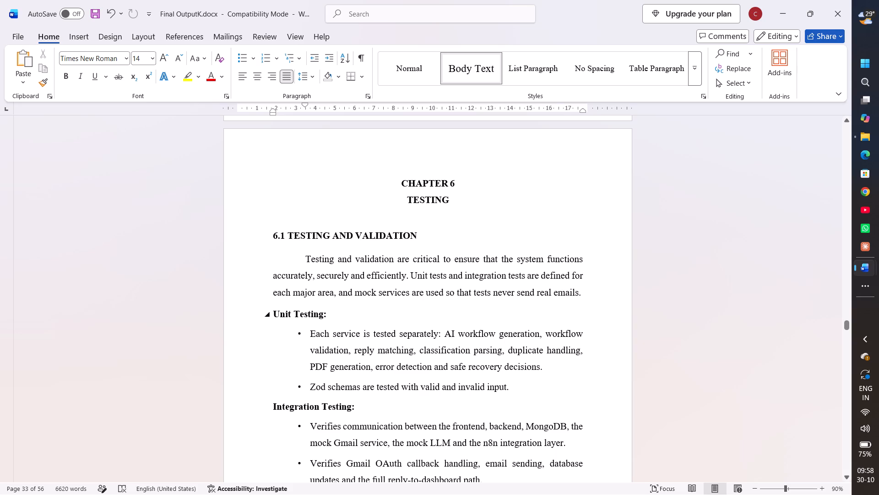
click(272, 314)
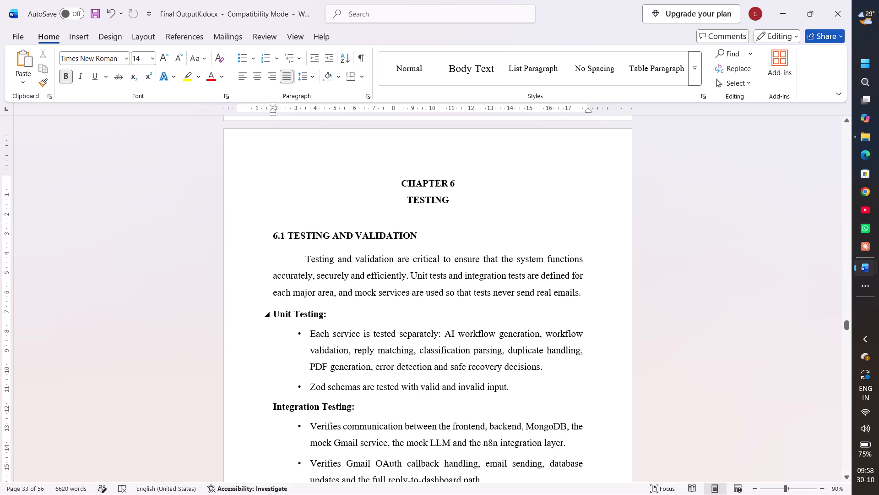
key(6)
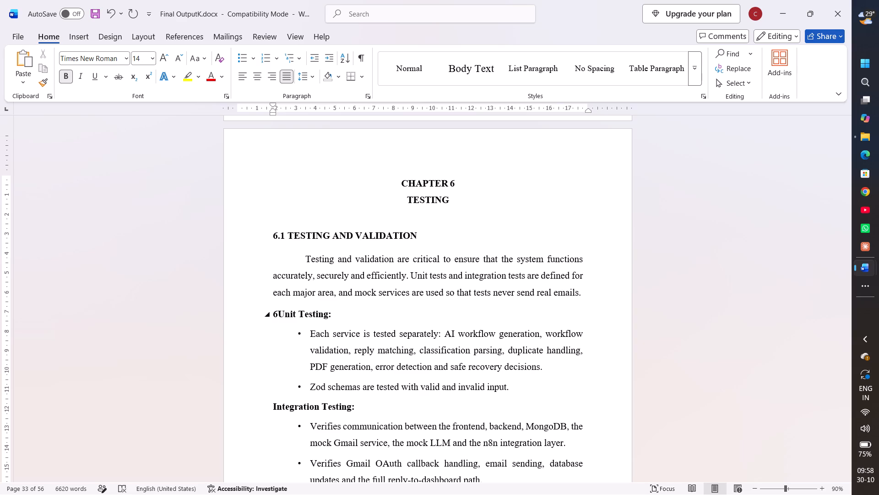
text(.1.1)
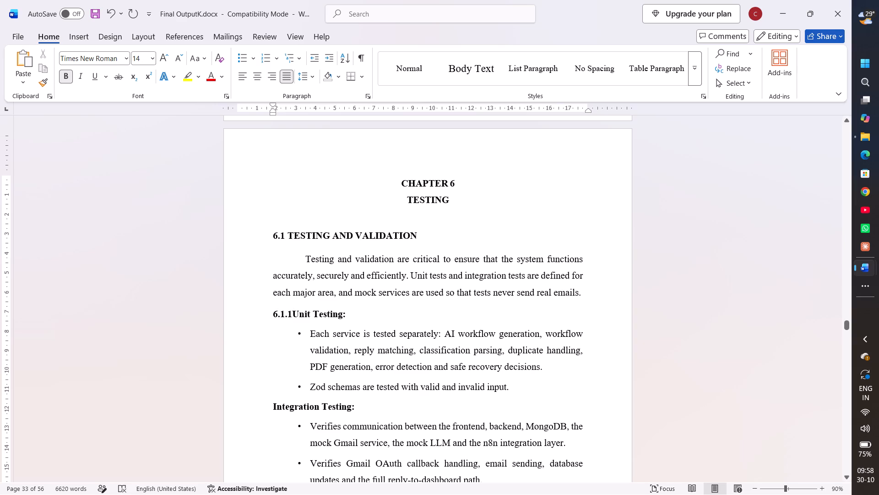
key(space)
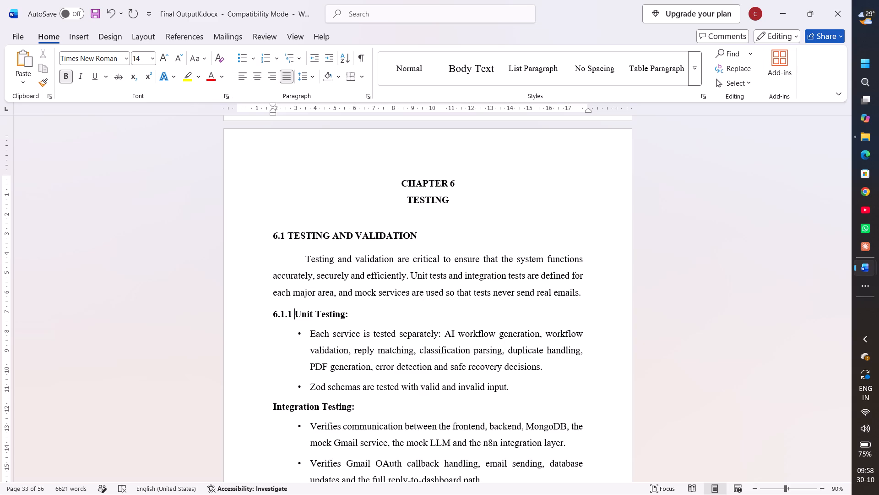
Number the Integration Testing subheading as 6.1.2 and the Functional and End-to-End Testing subheading as 6.1.3, each followed by a space.
click(273, 408)
text(6.)
text(1.2)
key(space)
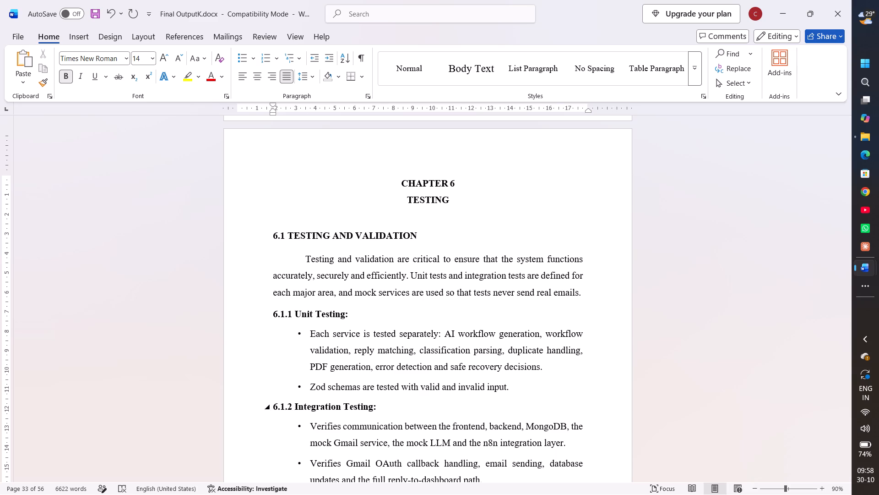
scroll(273, 408, down, 2)
click(272, 381)
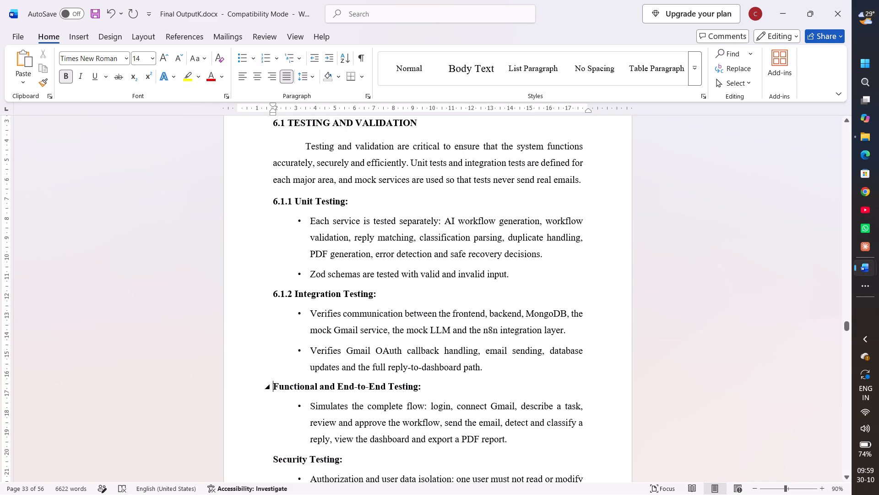
text(6.1.3)
key(space)
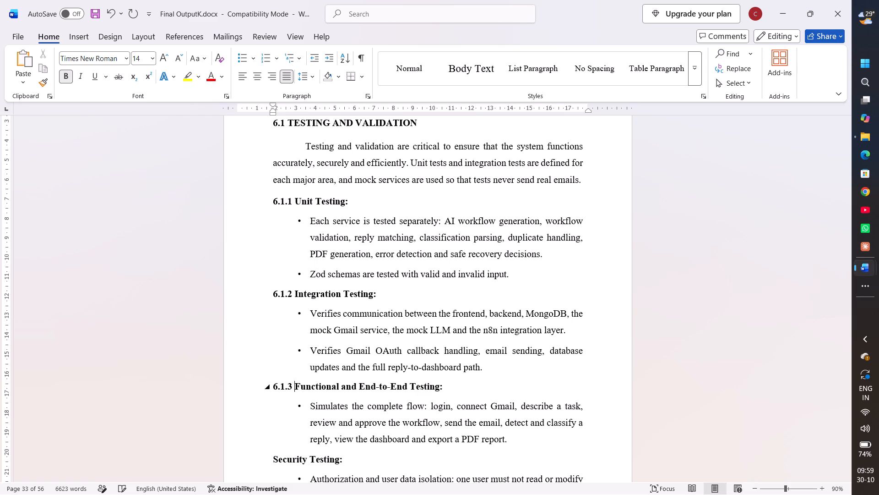
Number the Security Testing subheading as 6.1.4 and the Validation subheading as 6.1.5, each followed by a space.
scroll(294, 422, down, 1)
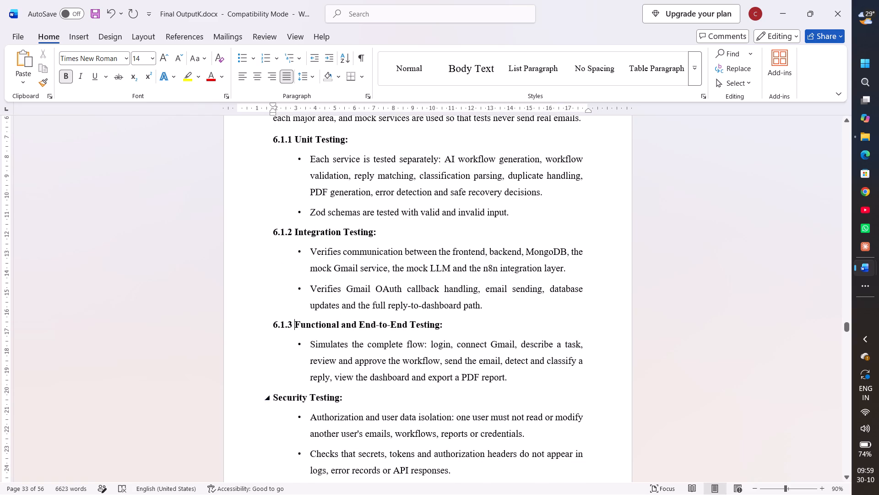
click(273, 399)
text(6.1.)
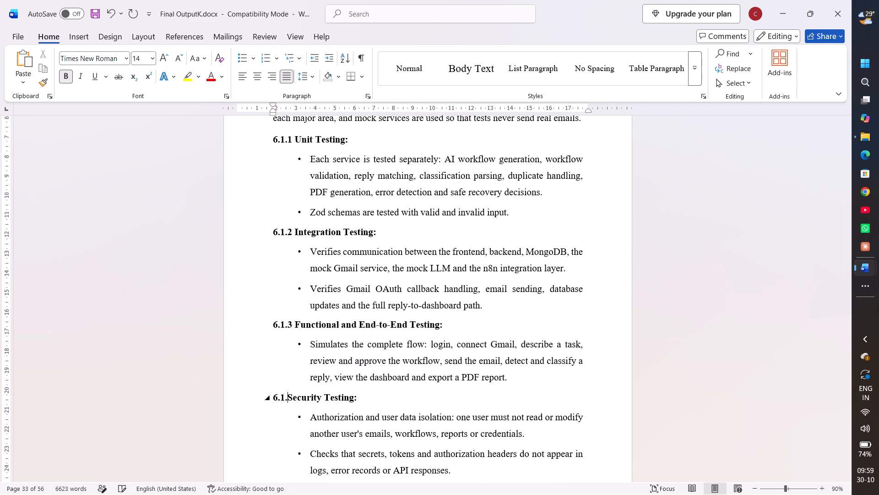
text(4)
key(space)
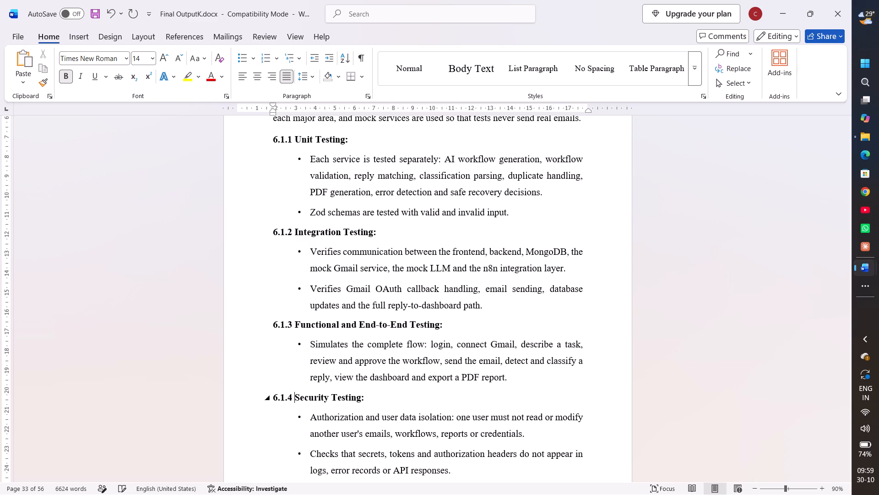
scroll(338, 407, down, 1)
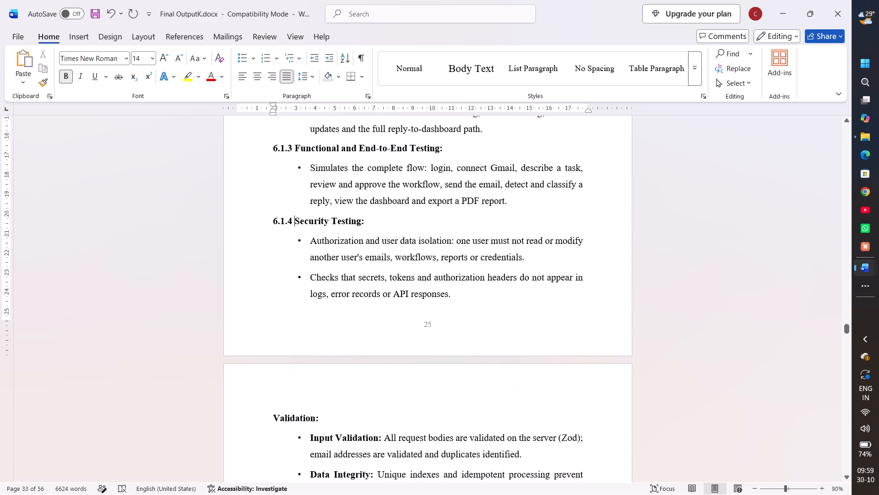
click(274, 415)
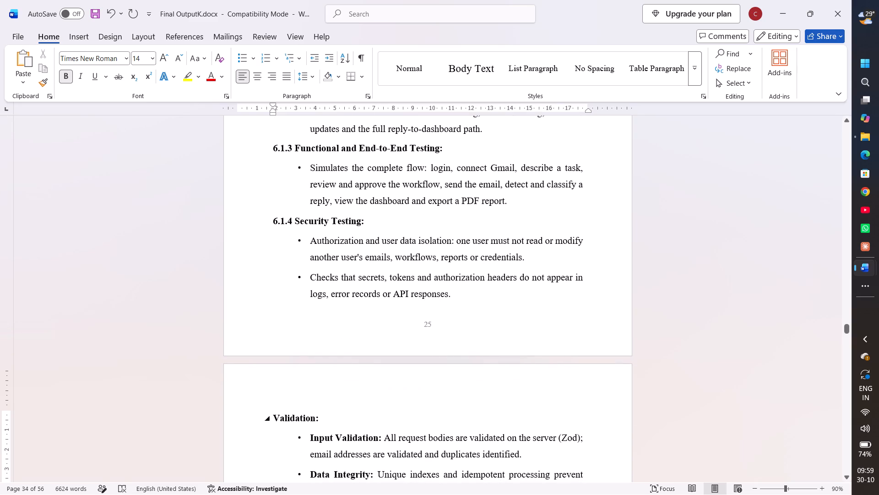
text(6.1.5)
key(space)
Review the rest of Chapter 6, from the Validation bullets through section 6.2 and Table 6.1 Test Case Design, and recheck the numbered subheadings.
scroll(274, 415, down, 1)
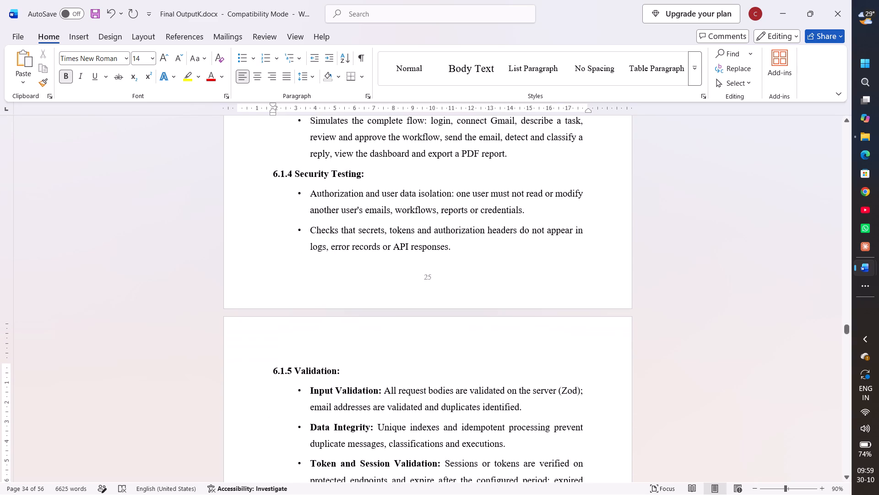
scroll(274, 415, down, 2)
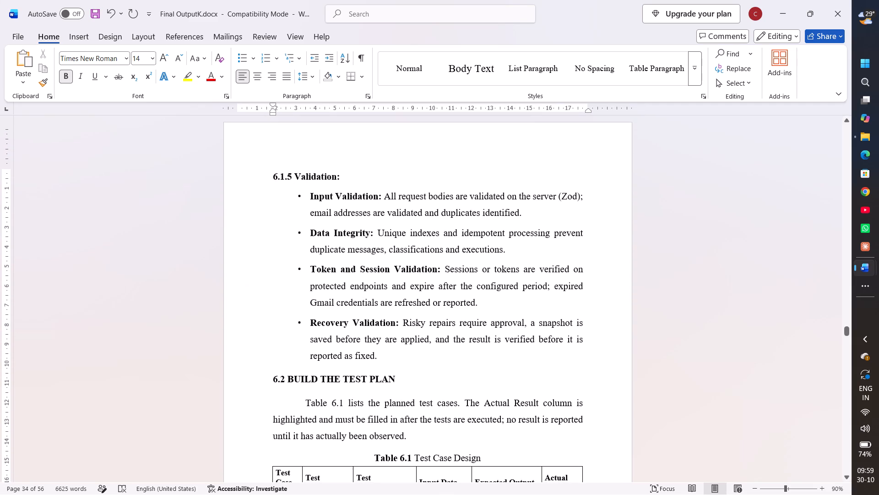
scroll(274, 415, down, 3)
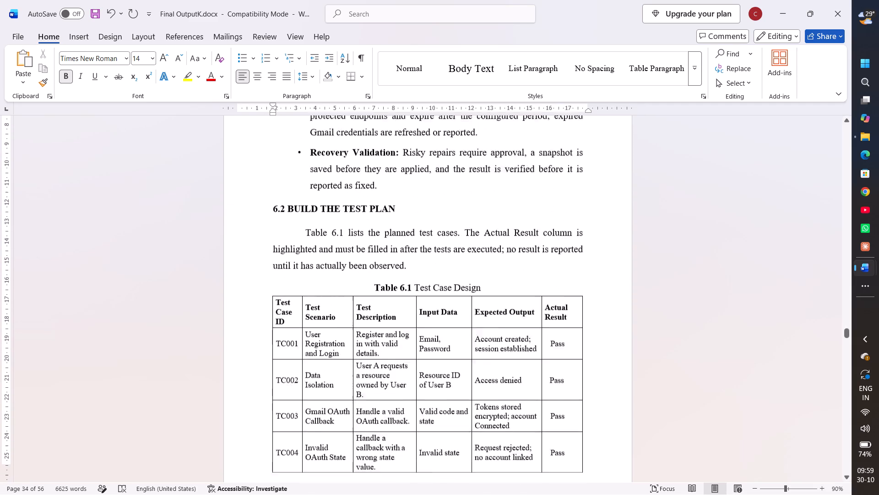
scroll(274, 415, down, 2)
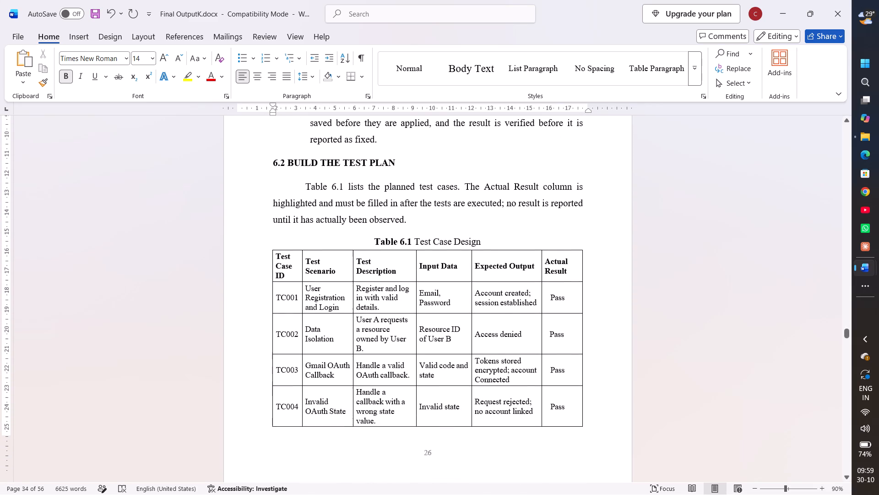
scroll(274, 415, down, 3)
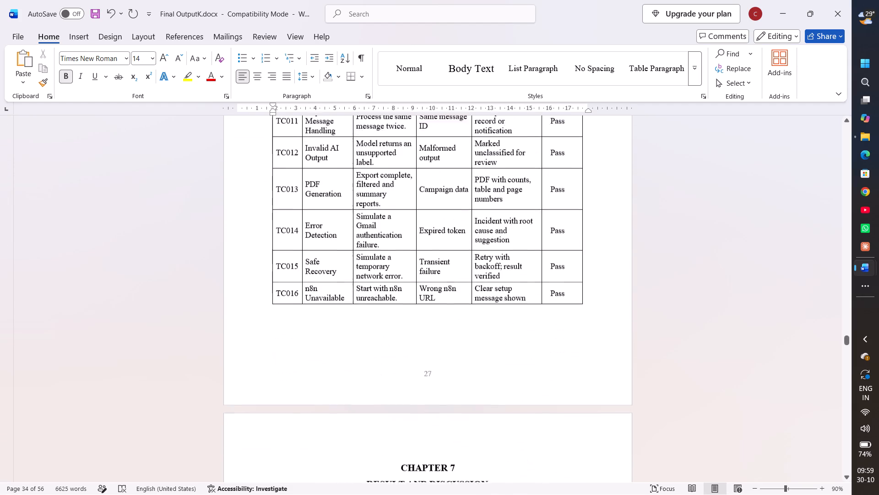
scroll(274, 415, down, 3)
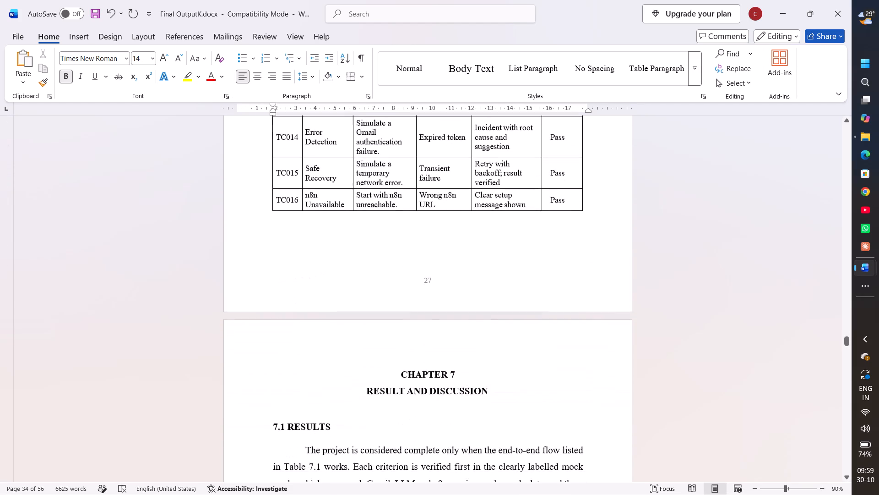
scroll(274, 415, down, 2)
scroll(274, 415, up, 4)
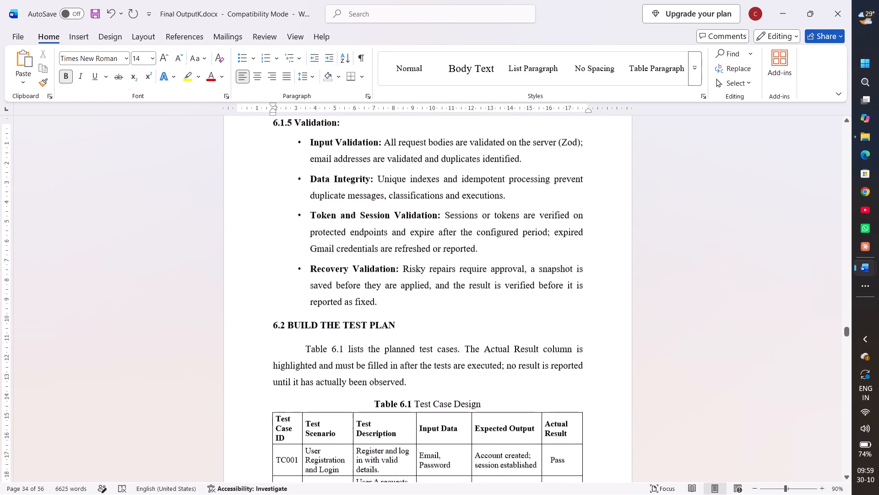
scroll(274, 415, up, 2)
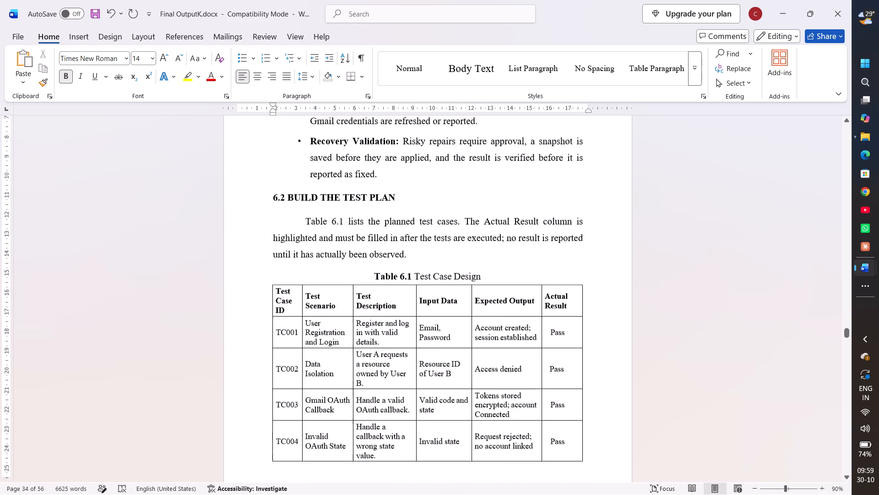
scroll(274, 415, up, 2)
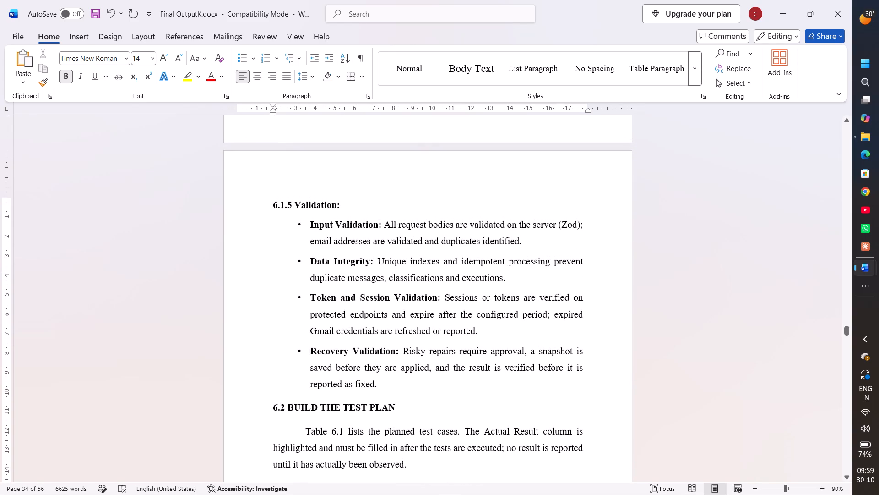
scroll(274, 415, up, 2)
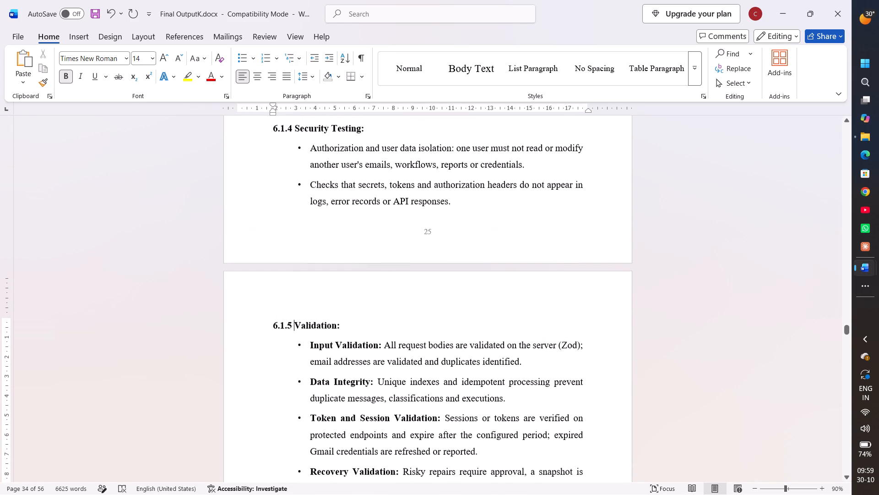
scroll(274, 415, up, 2)
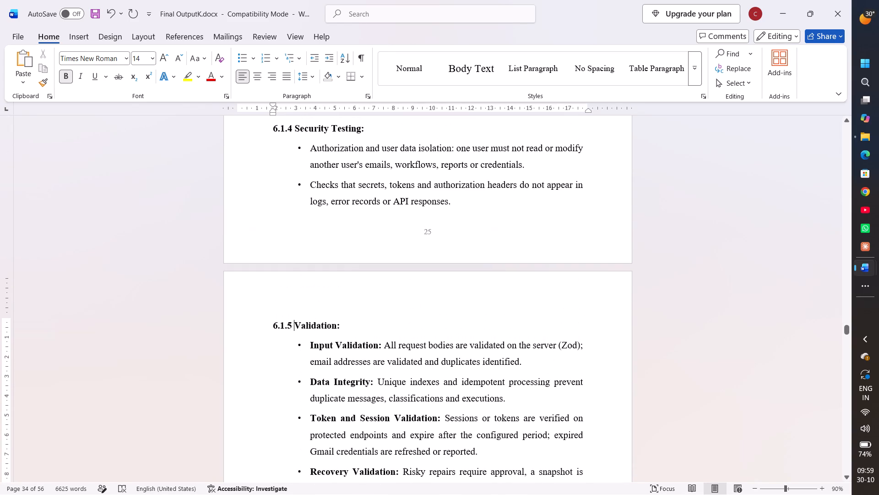